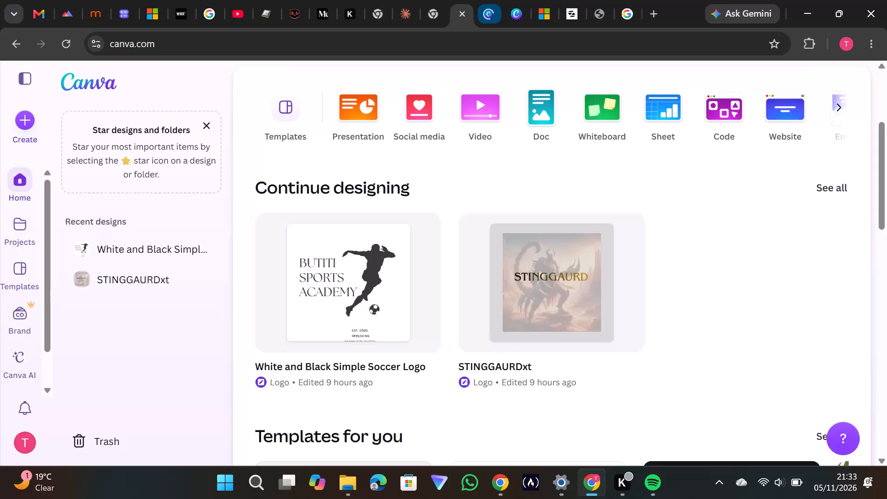
Switch to the already open STINGGAURDxt logo design in Canva.
click(509, 12)
click(515, 13)
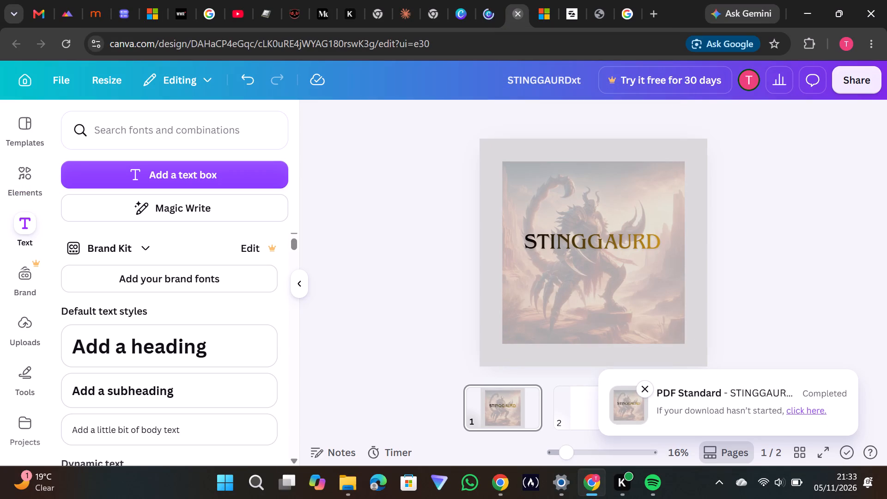
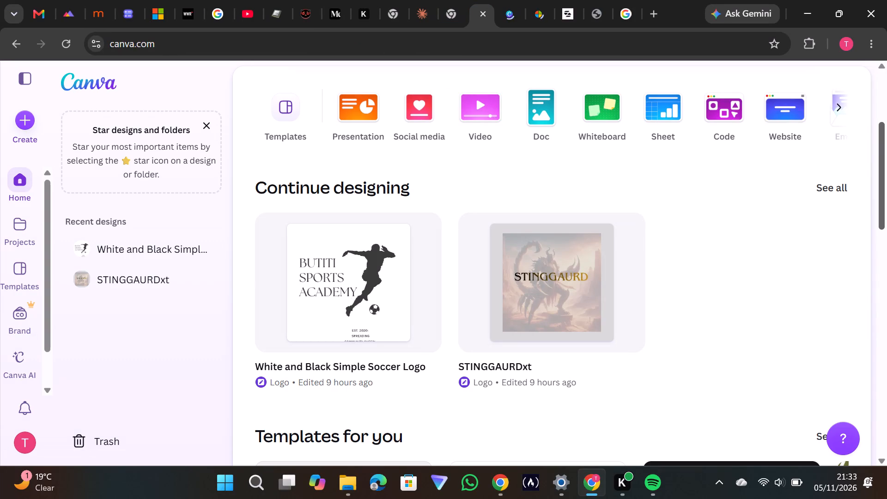
Look through the available template categories on the Canva home page, from Logo through to Resume and Brochure.
drag(881, 207, 881, 219)
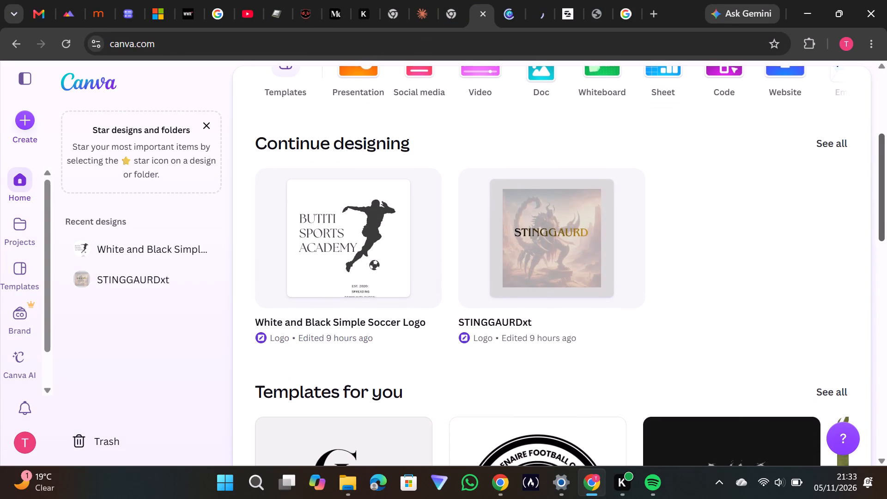
drag(881, 219, 882, 292)
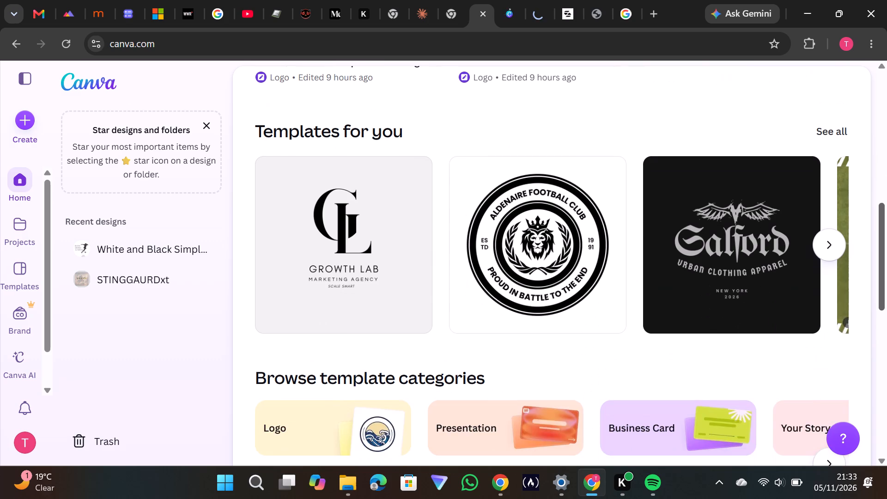
drag(882, 292, 881, 346)
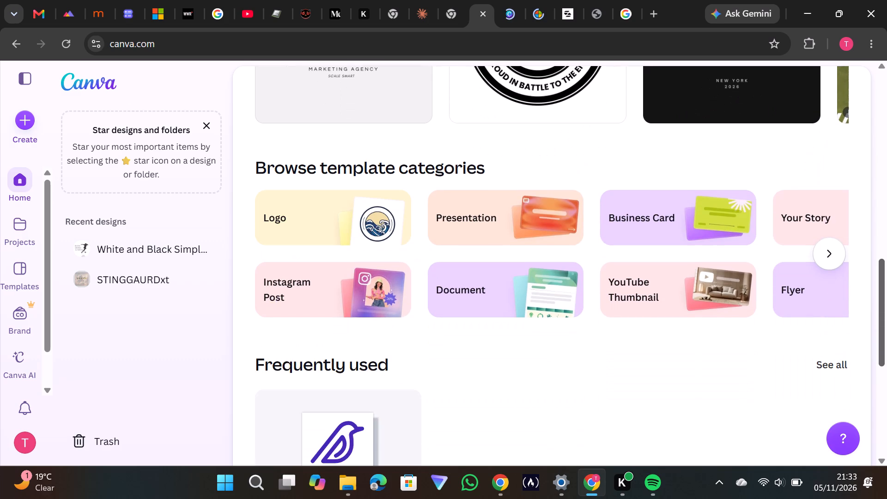
drag(881, 346, 878, 364)
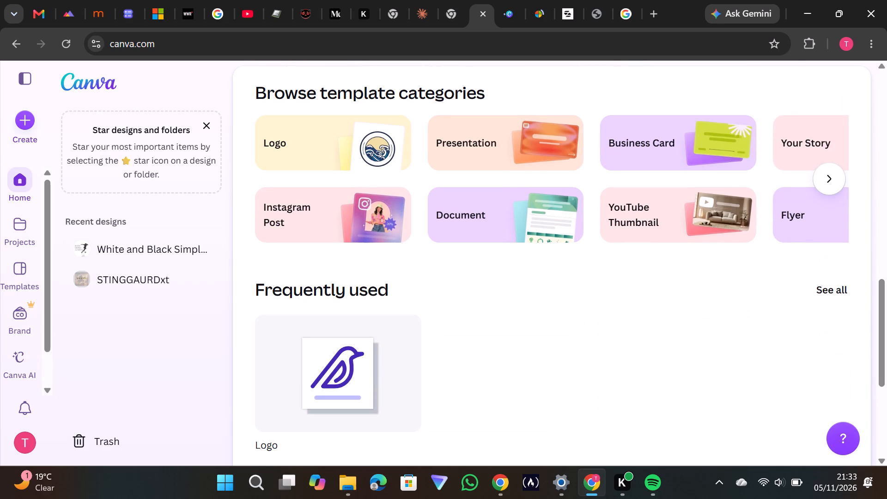
click(825, 176)
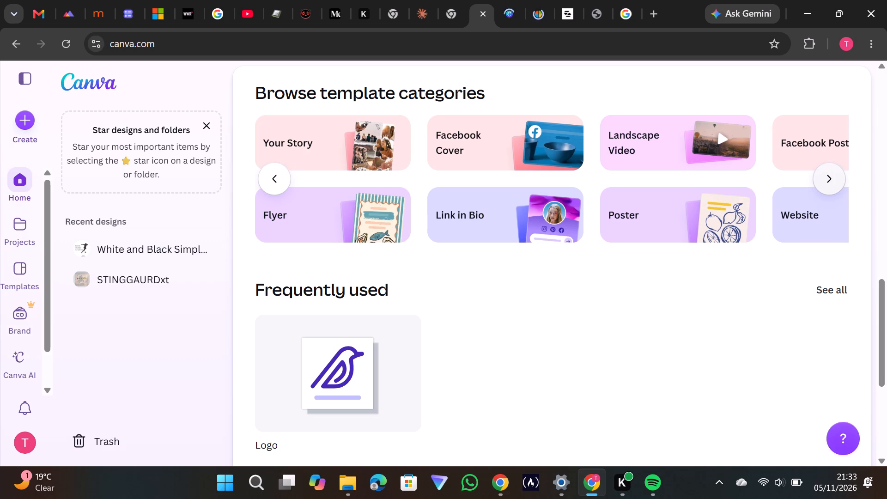
click(825, 176)
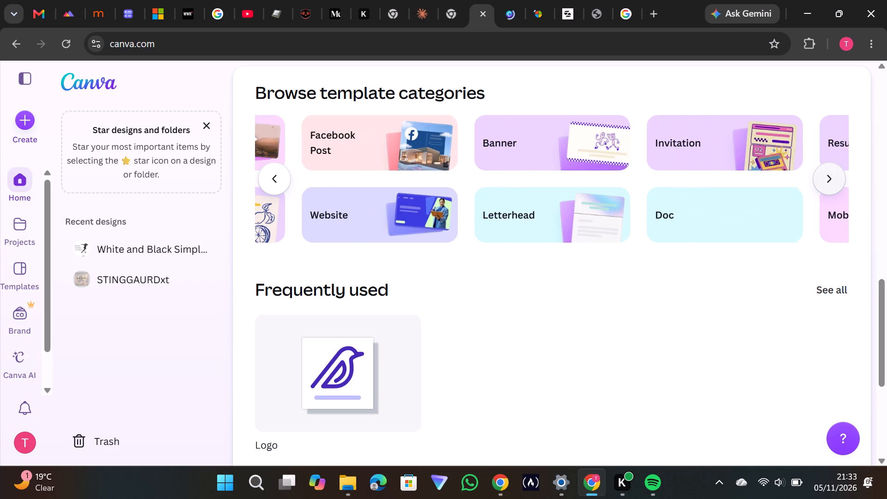
click(825, 176)
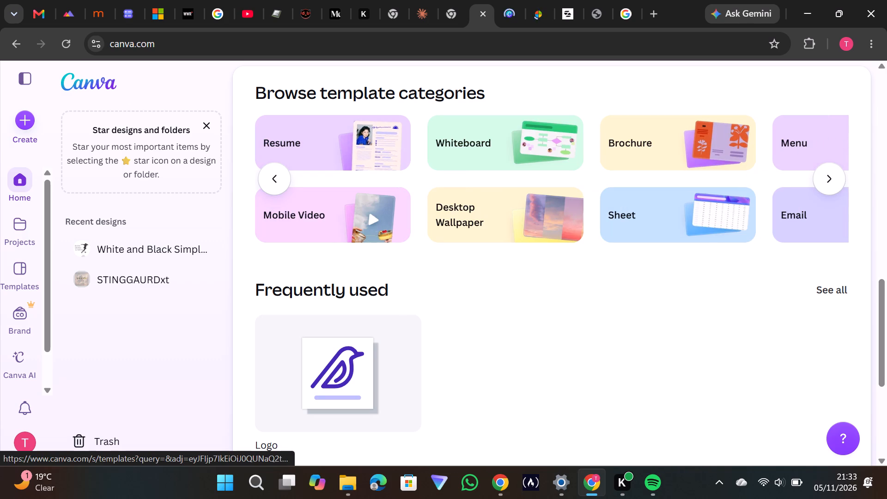
click(271, 175)
click(271, 175)
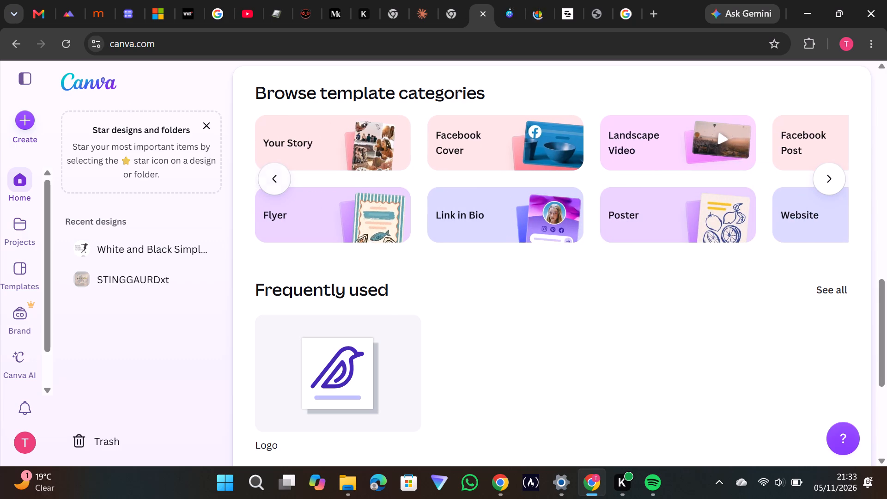
click(273, 183)
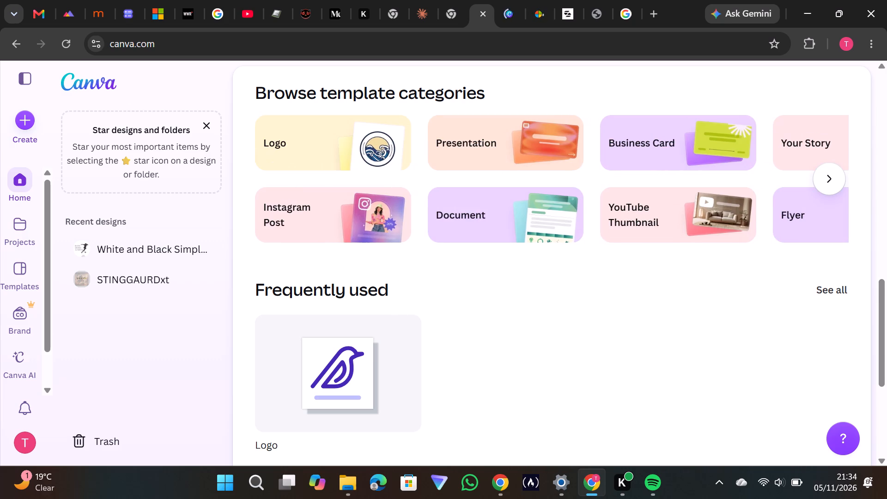
Open the Instagram Post template category.
click(308, 218)
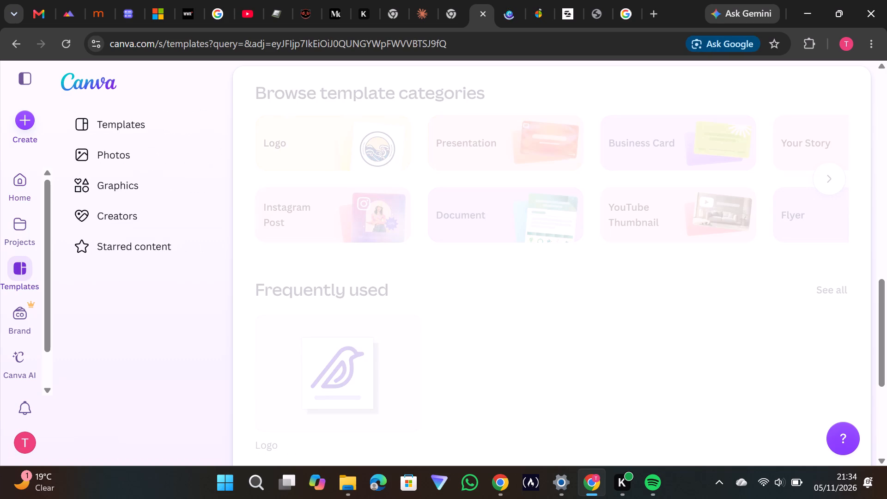
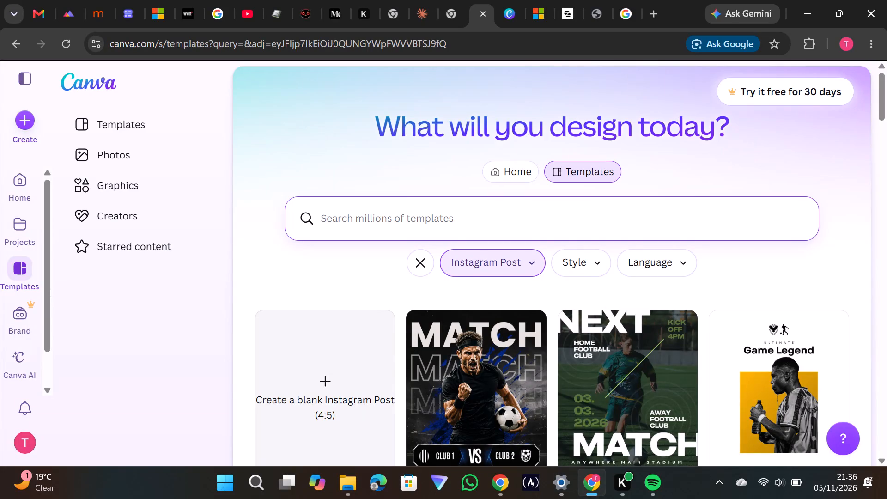
Browse the Instagram Post template gallery and examine the football match-day designs for a suitable one.
drag(882, 116, 882, 147)
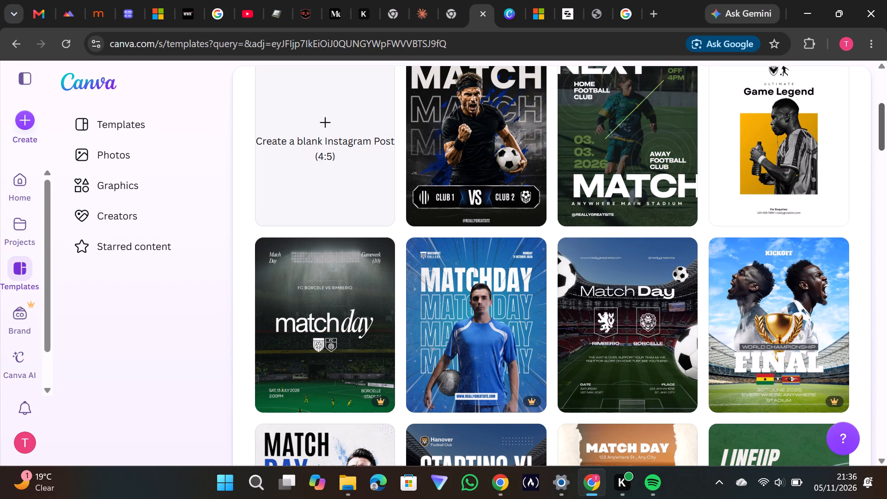
drag(881, 141, 881, 153)
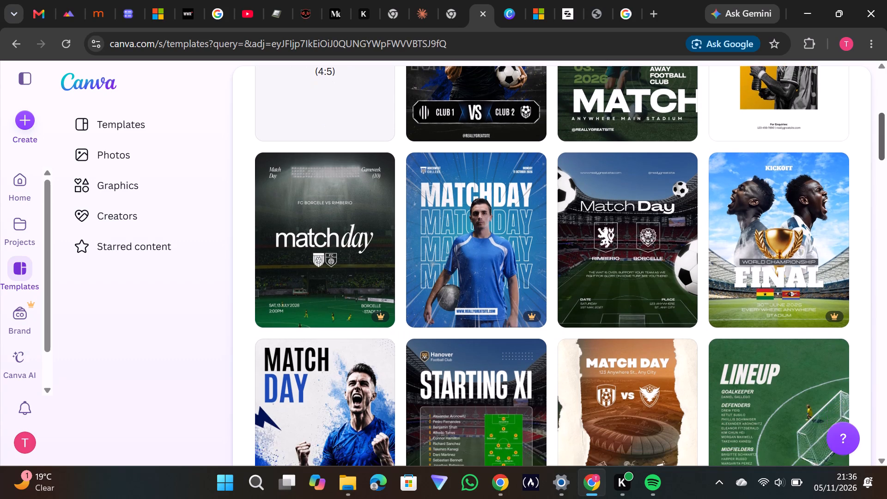
drag(881, 153, 881, 170)
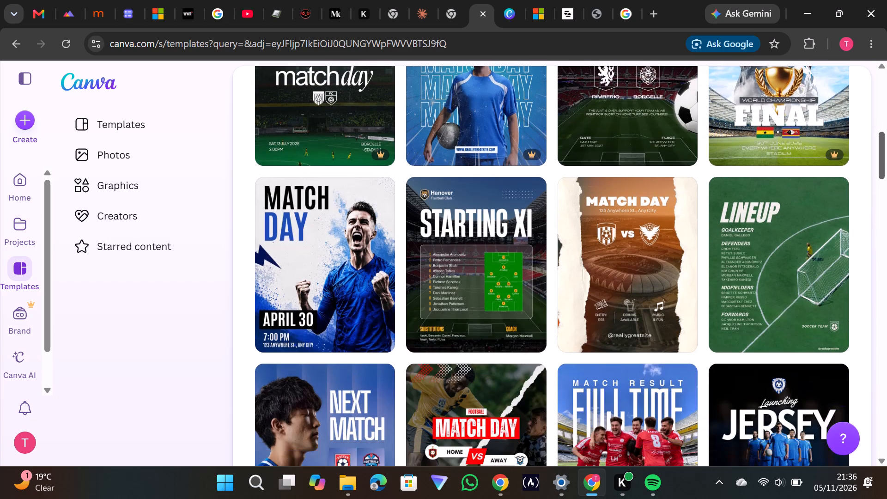
drag(881, 170, 881, 195)
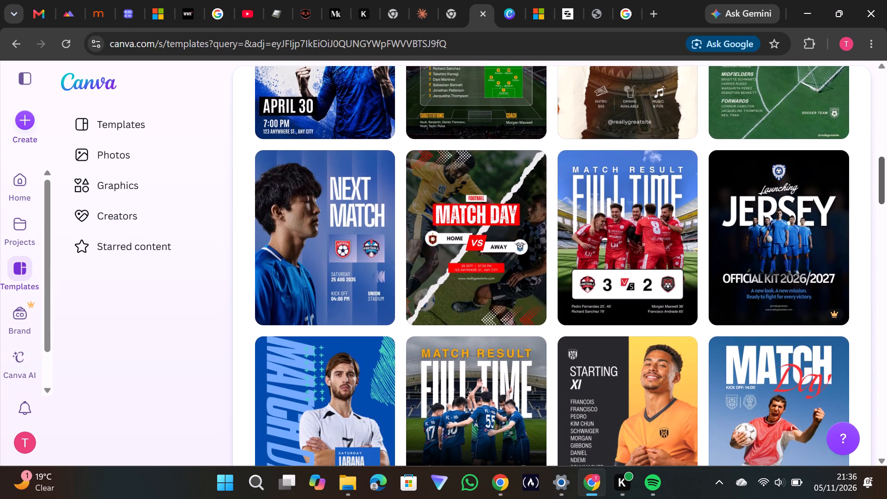
drag(881, 195, 881, 208)
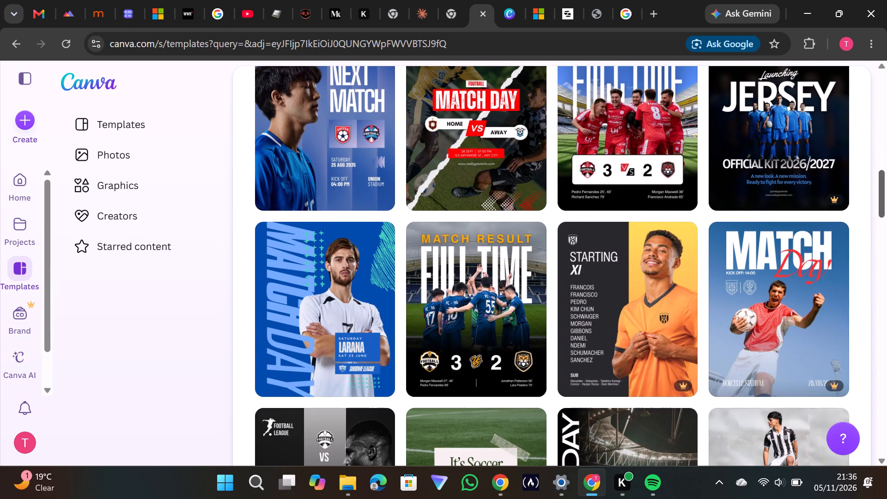
drag(881, 208, 881, 205)
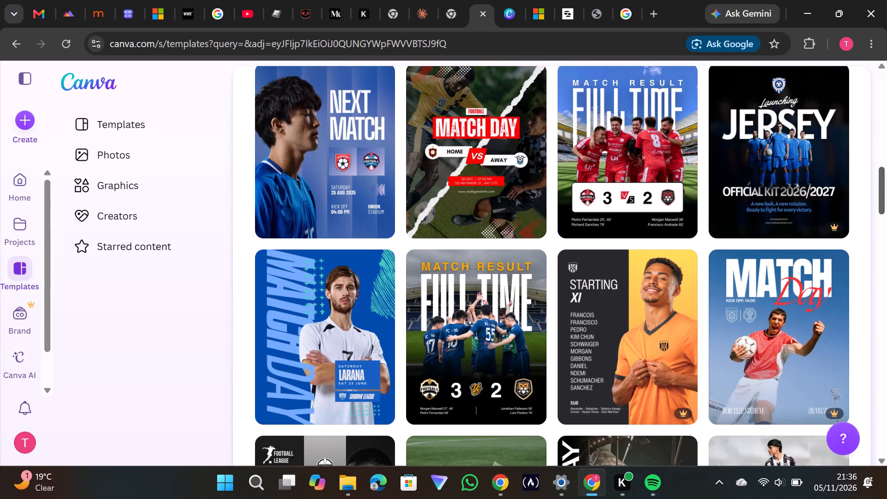
drag(881, 205, 881, 210)
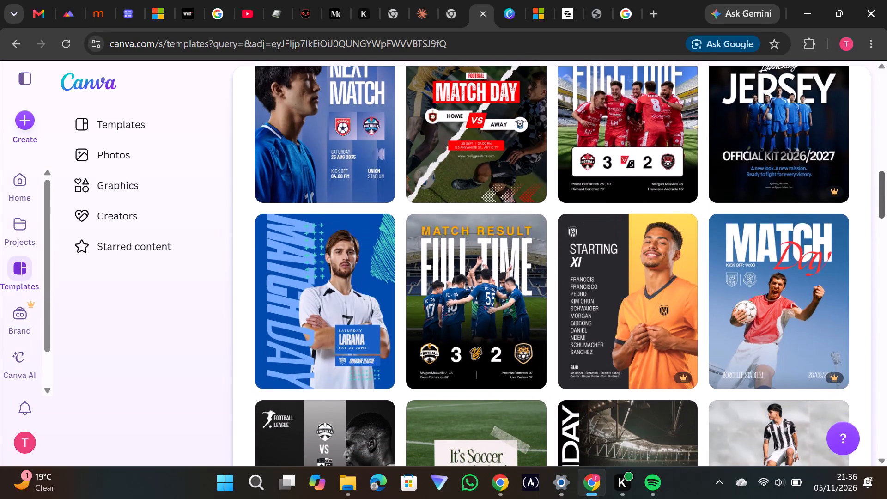
drag(881, 210, 884, 235)
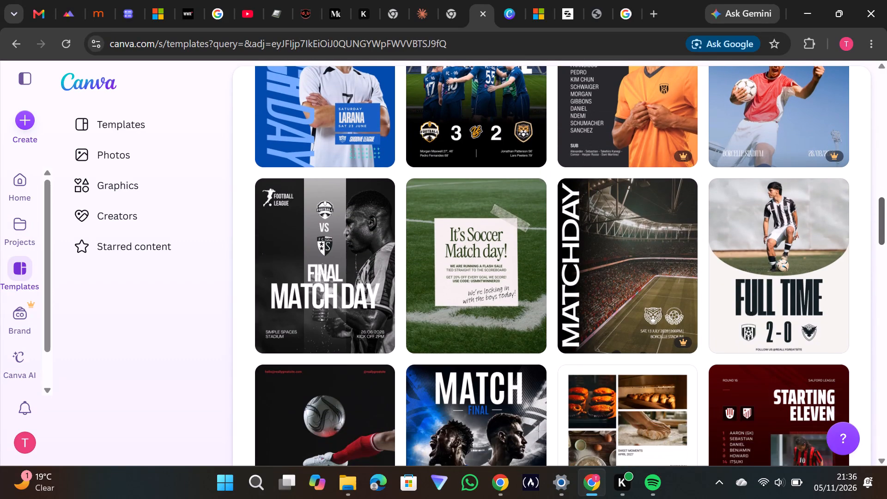
drag(884, 235, 884, 249)
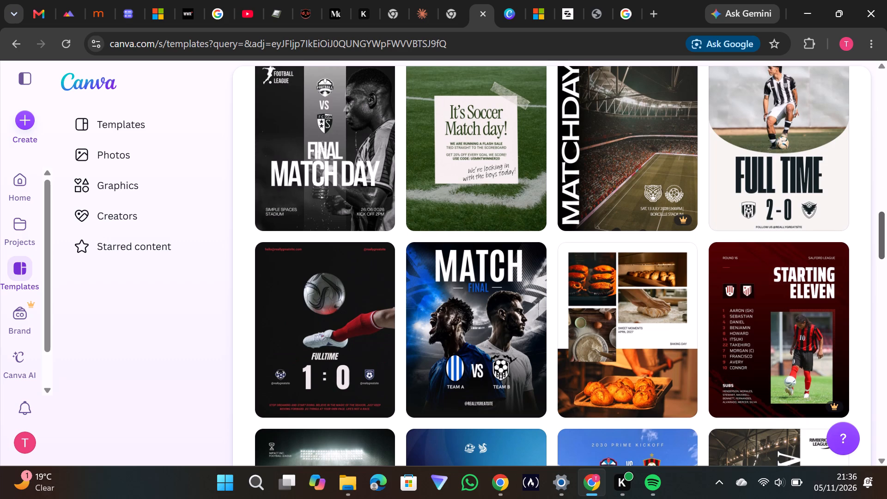
drag(884, 249, 886, 257)
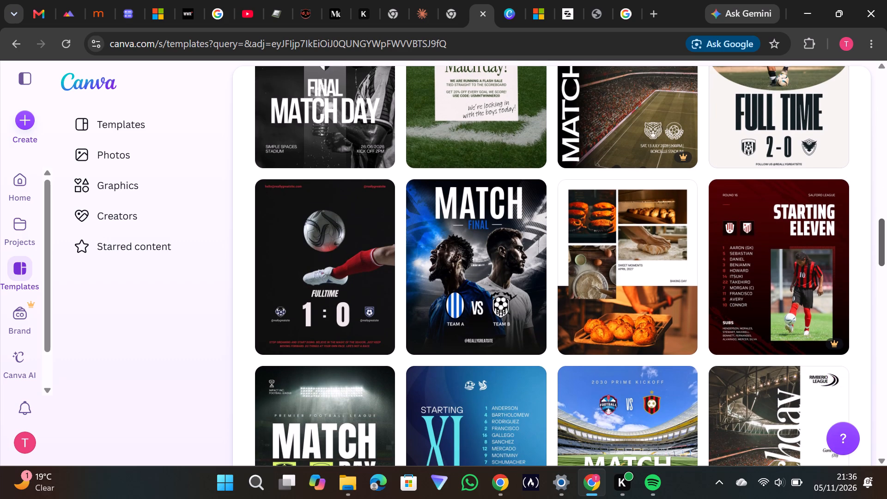
drag(886, 257, 886, 307)
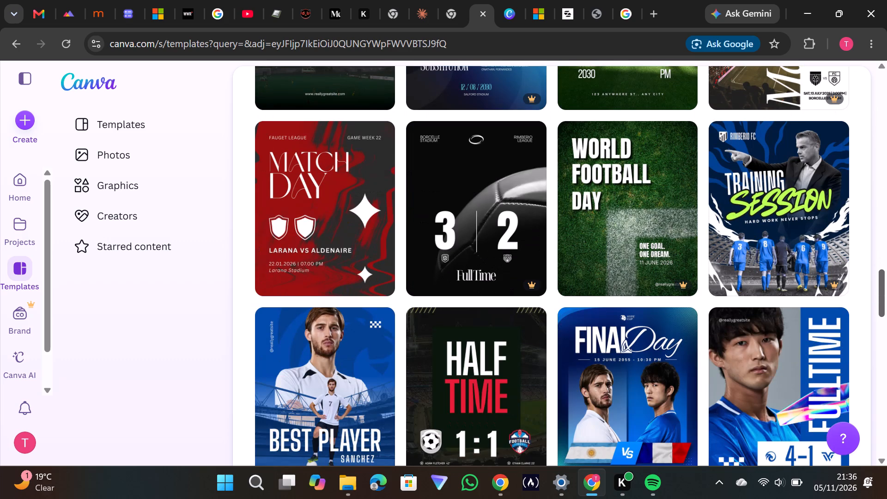
drag(886, 307, 886, 312)
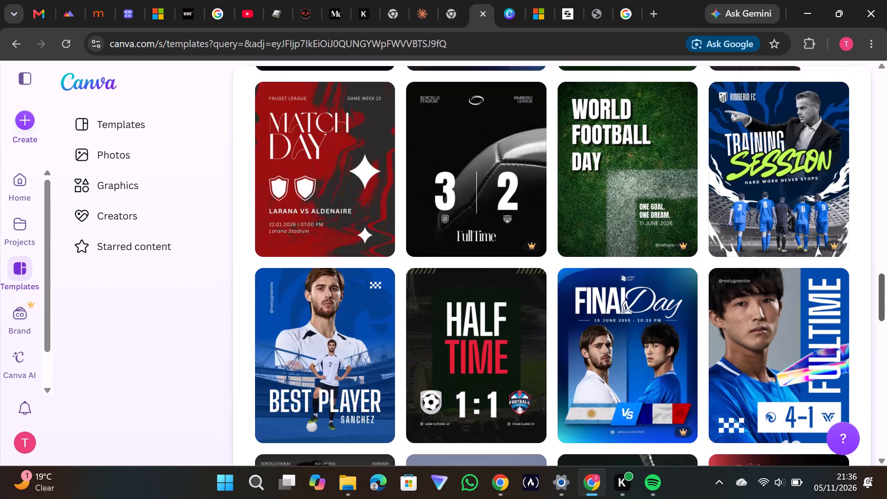
drag(886, 312, 886, 317)
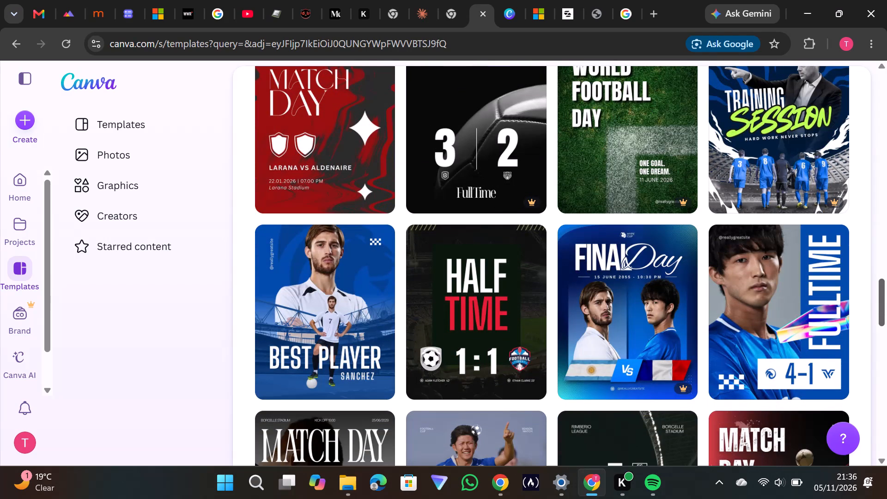
drag(886, 317, 886, 323)
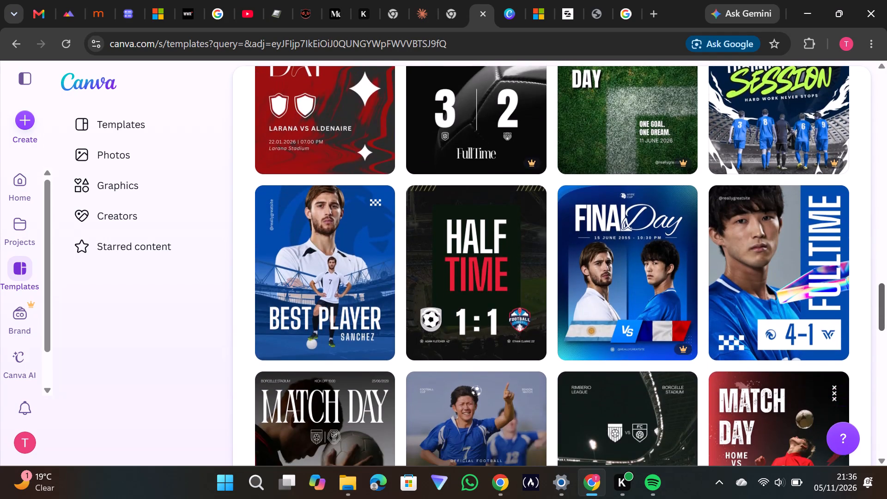
drag(886, 323, 886, 358)
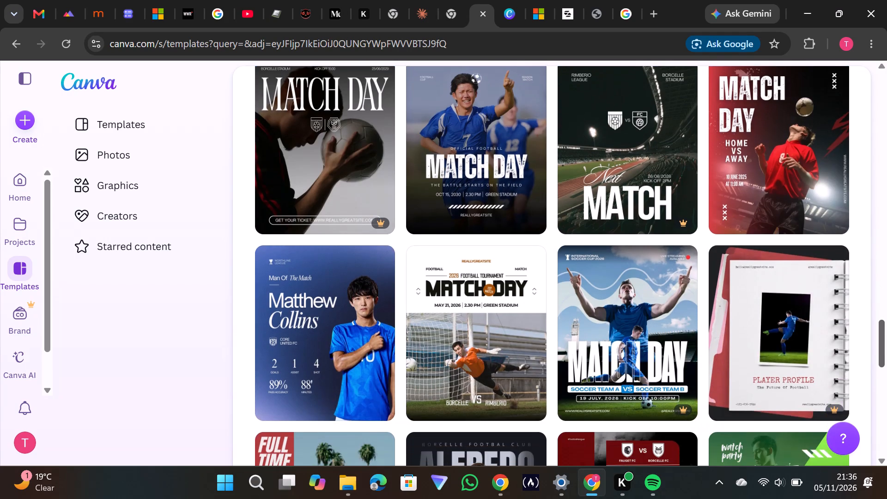
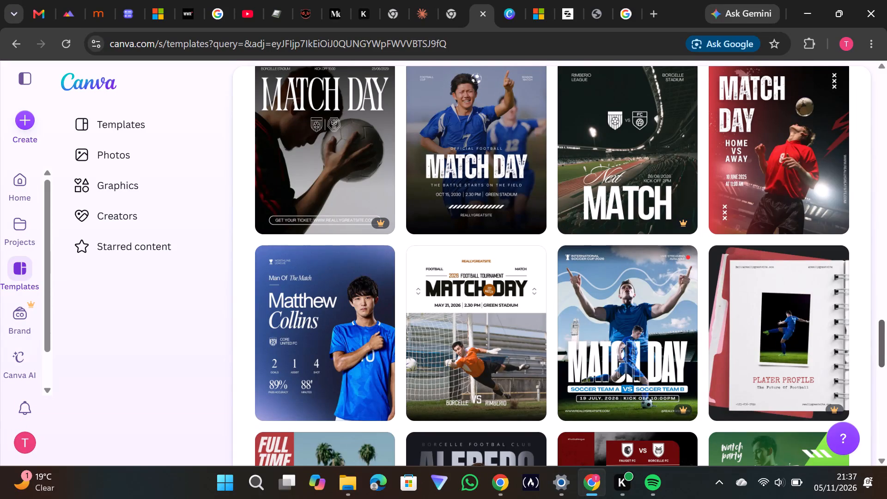
Browse the football match day poster templates, examining the line-up, schedule, score and player designs for a suitable layout.
drag(884, 352, 884, 370)
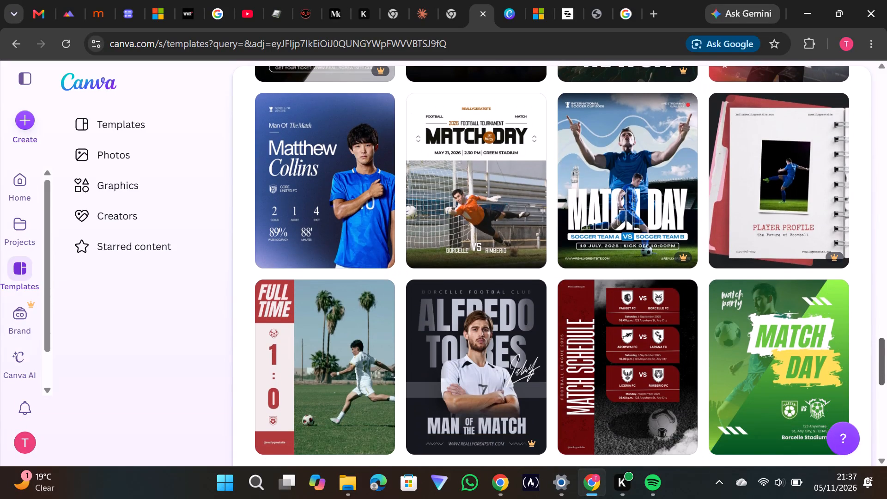
drag(884, 370, 883, 354)
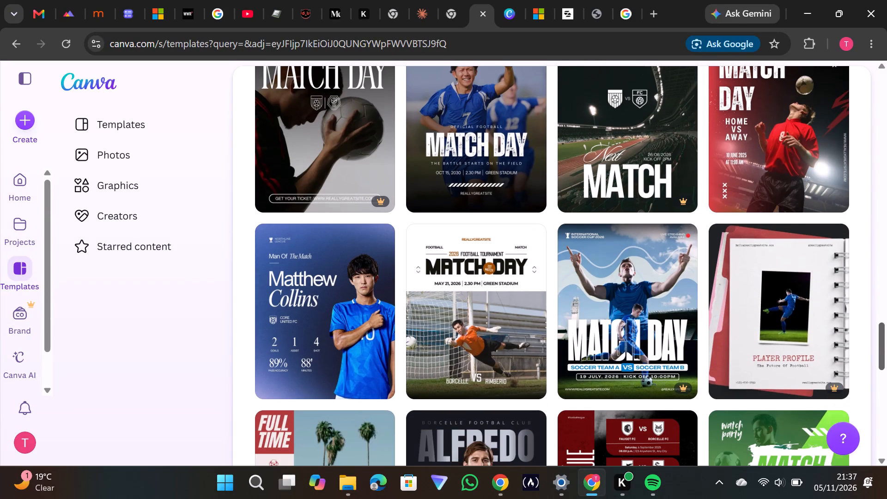
drag(883, 354, 883, 388)
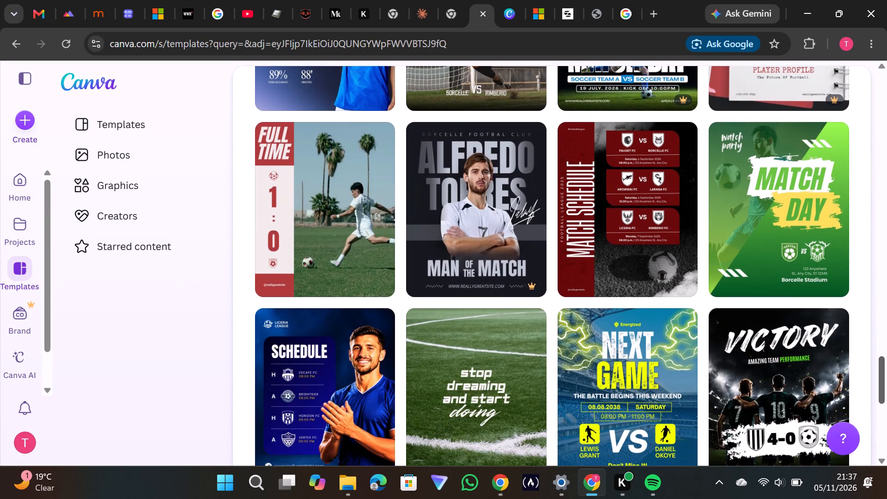
drag(883, 388, 882, 404)
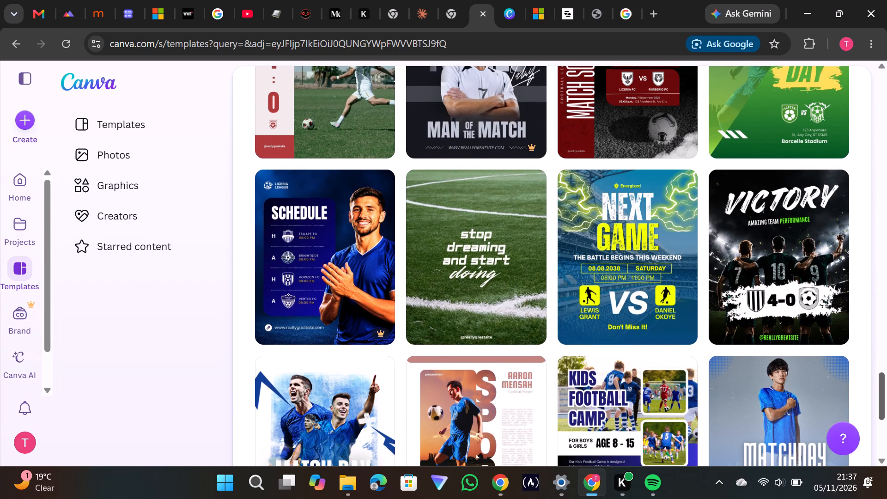
drag(882, 404, 882, 405)
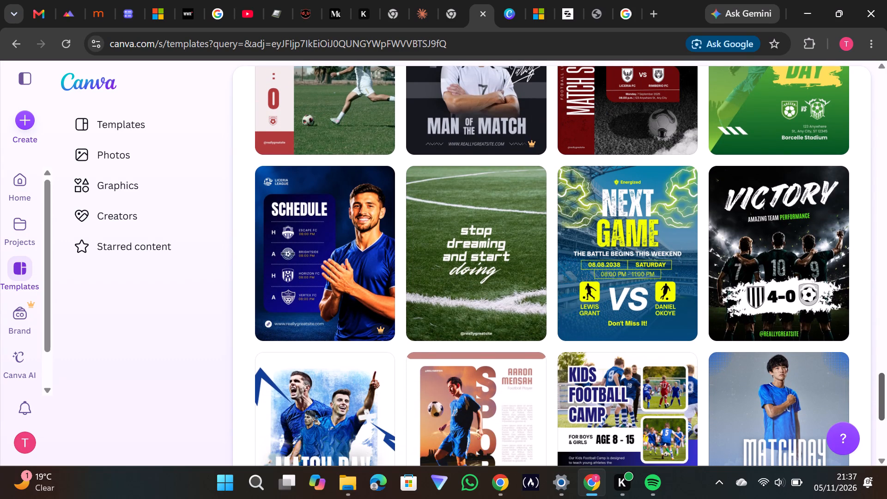
drag(882, 405, 882, 406)
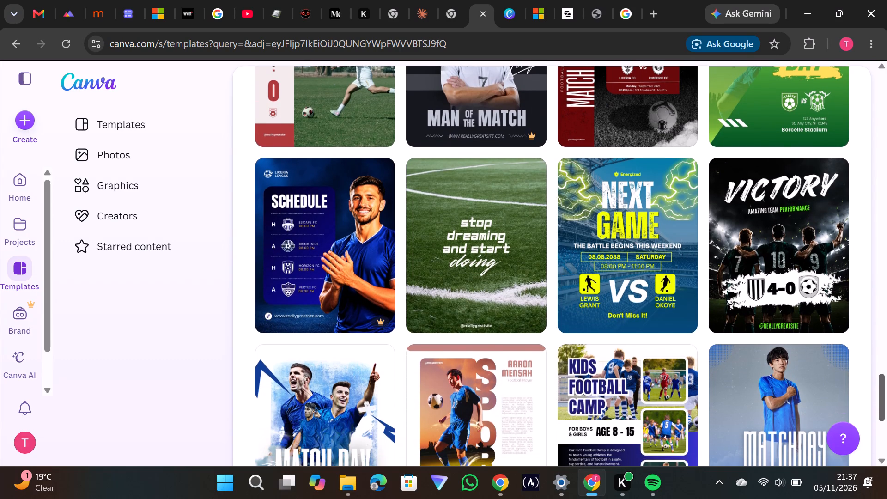
drag(882, 406, 882, 449)
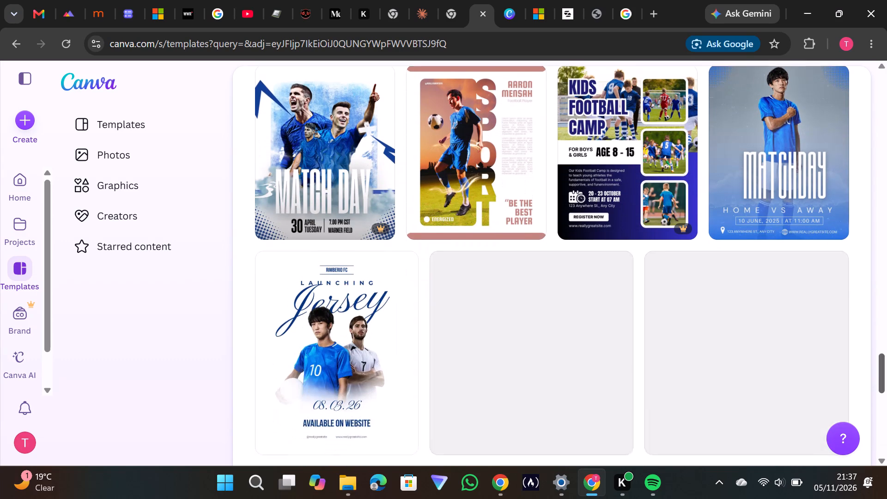
drag(882, 449, 882, 450)
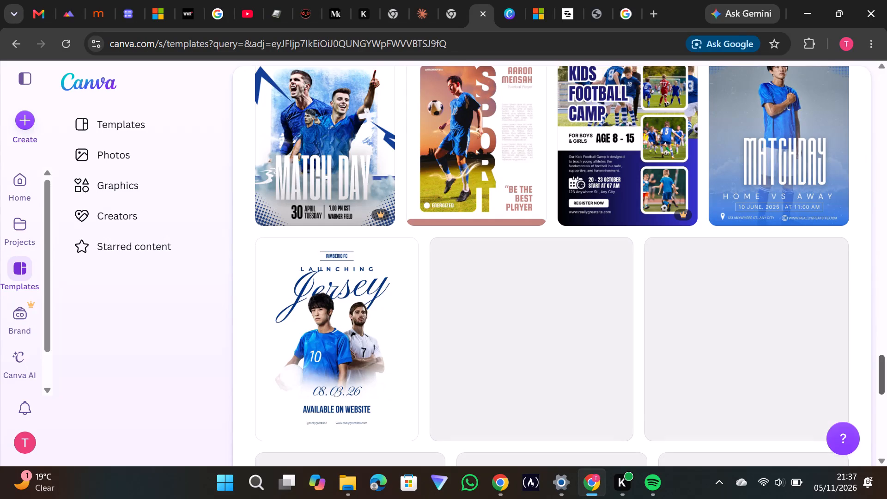
drag(882, 450, 881, 461)
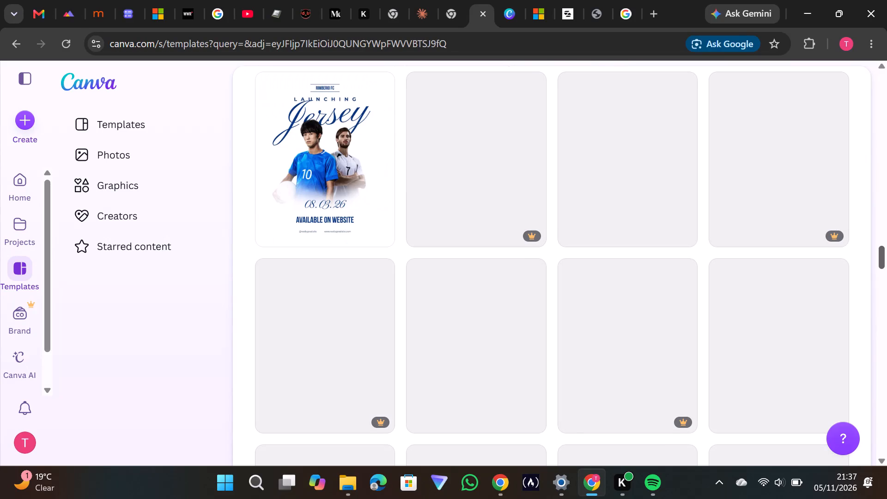
drag(881, 461, 878, 472)
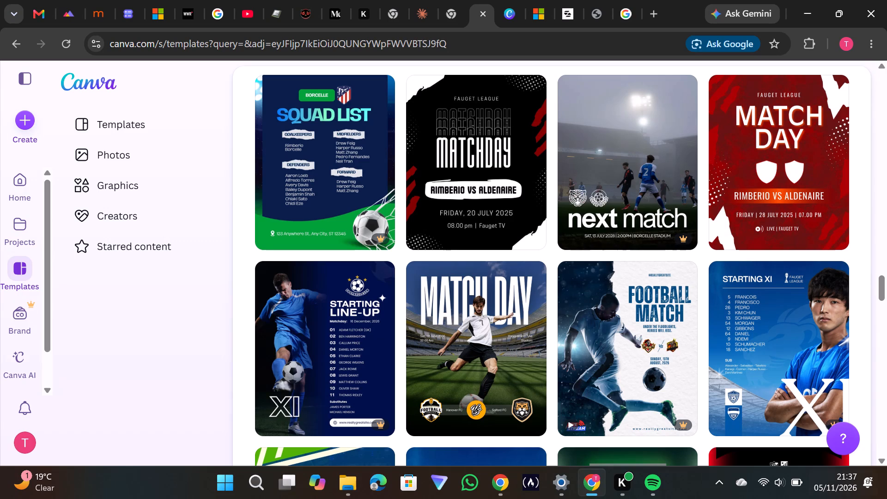
drag(880, 286, 877, 318)
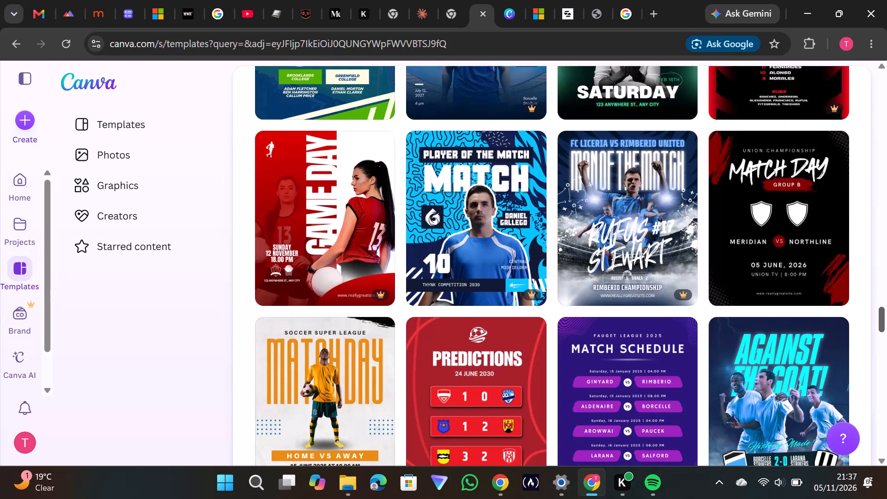
drag(877, 318, 877, 324)
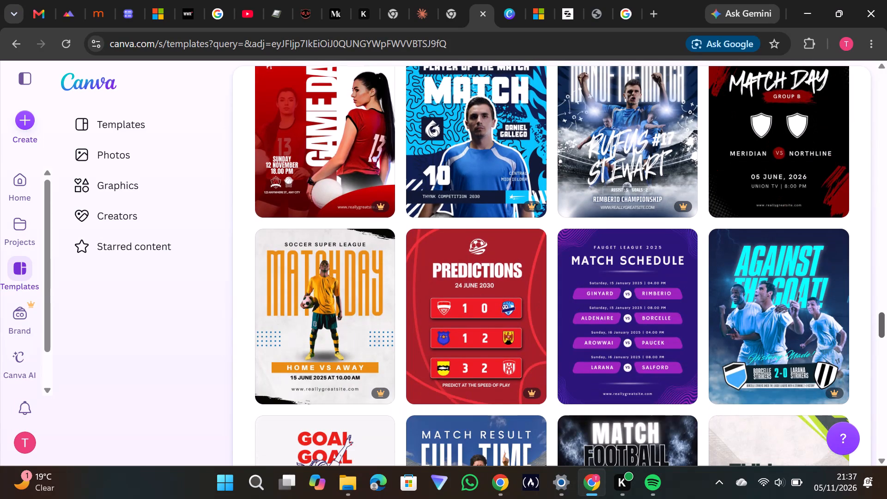
drag(877, 324, 877, 339)
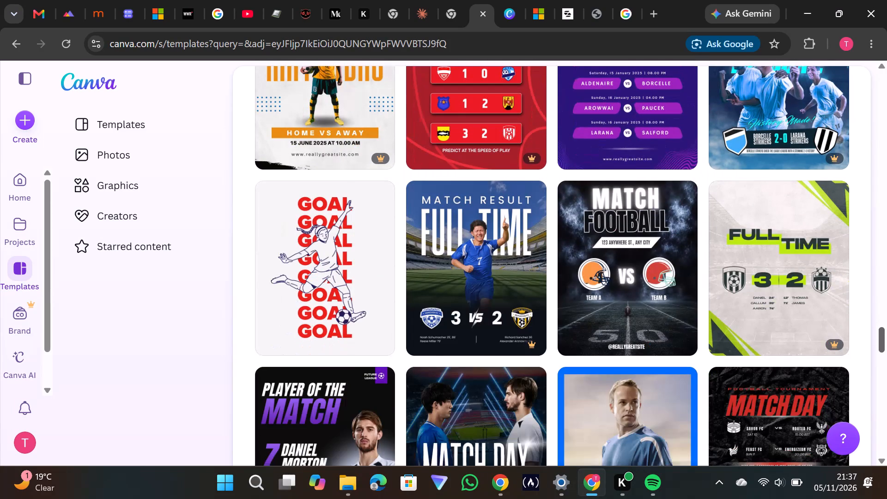
drag(877, 339, 877, 345)
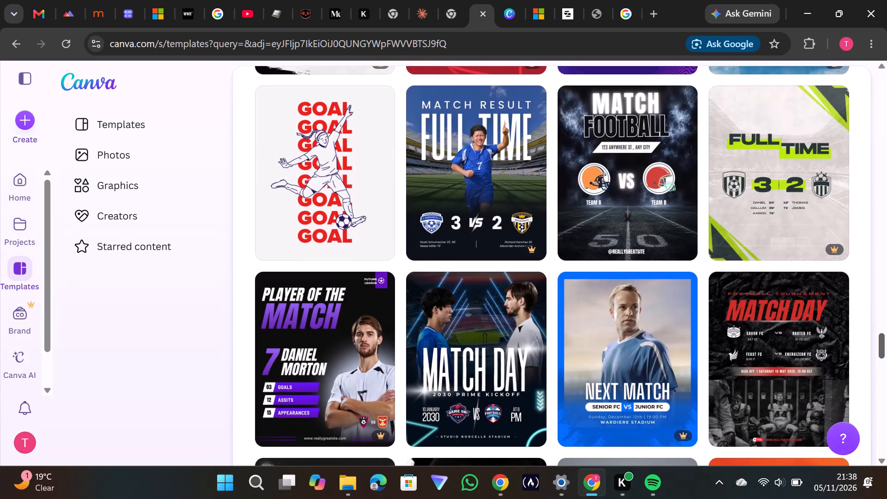
drag(877, 345, 877, 359)
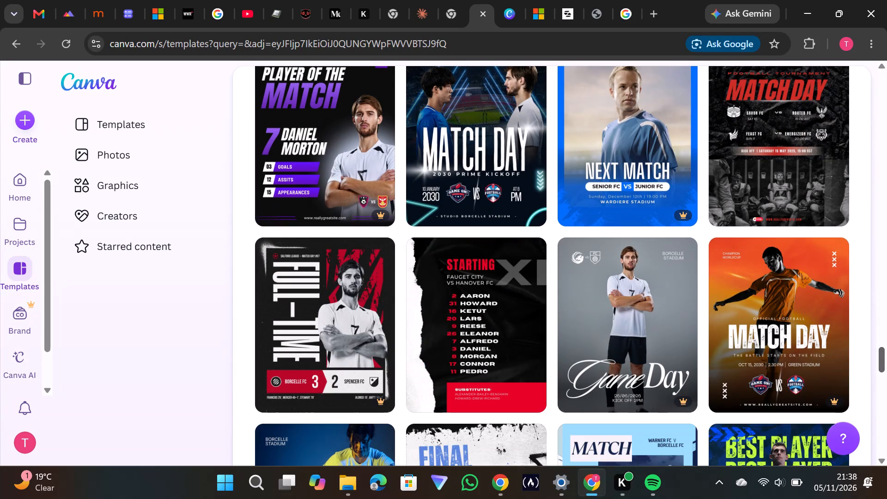
drag(877, 359, 879, 378)
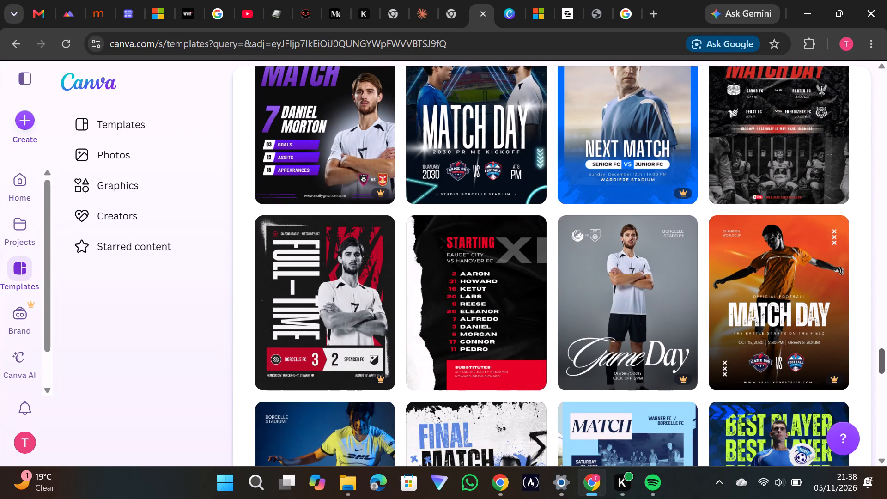
drag(879, 378, 879, 385)
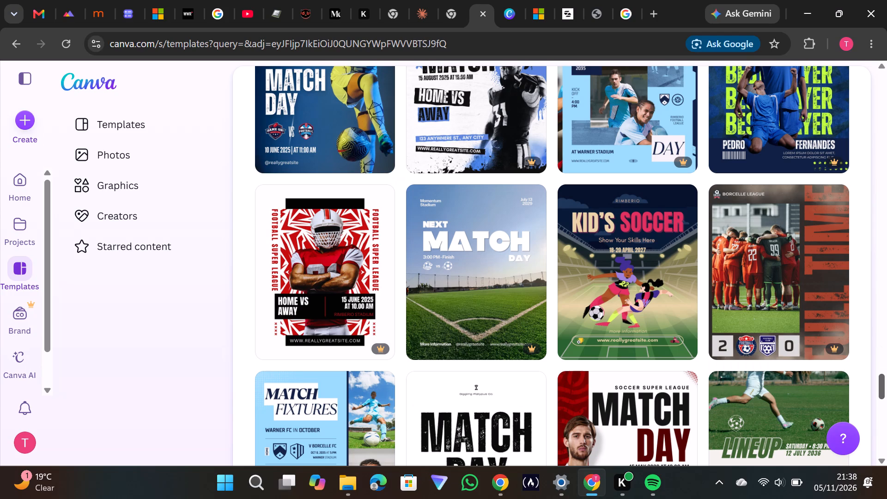
drag(879, 385, 880, 394)
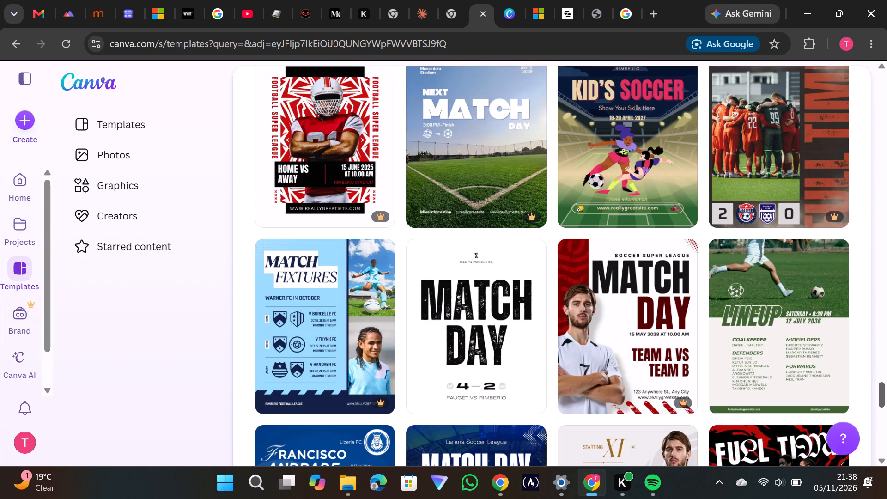
drag(880, 394, 882, 426)
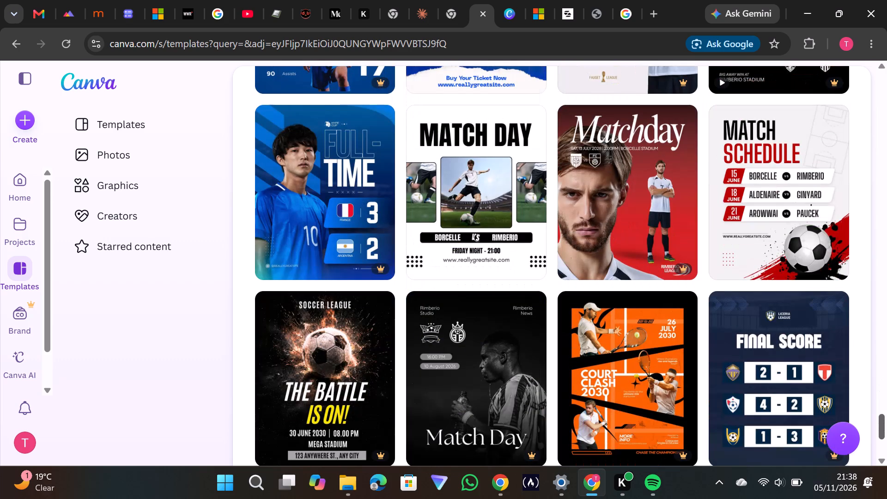
drag(882, 426, 883, 439)
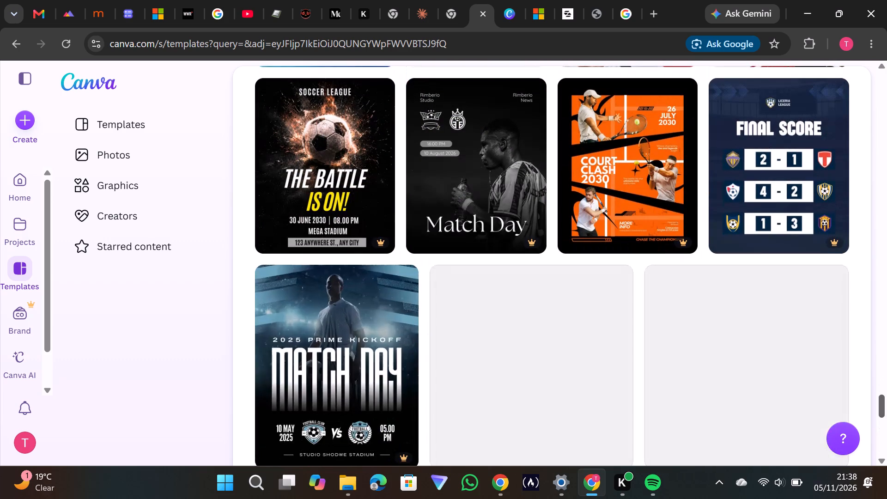
drag(883, 439, 883, 443)
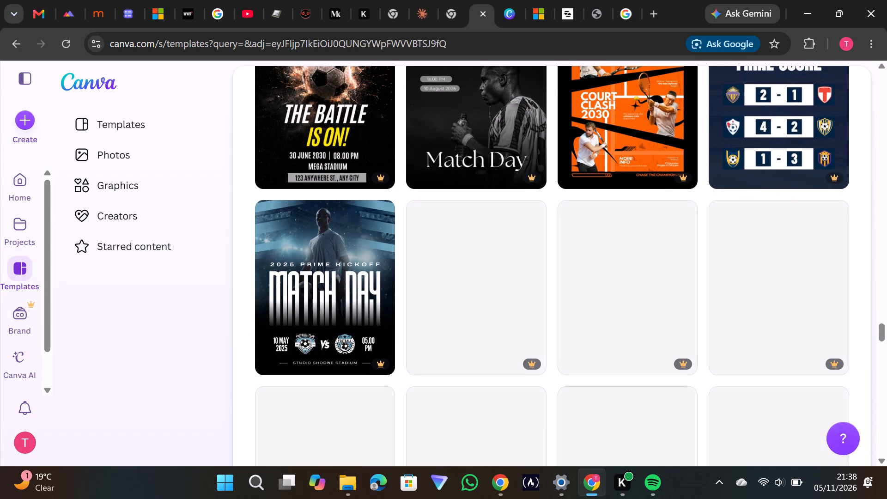
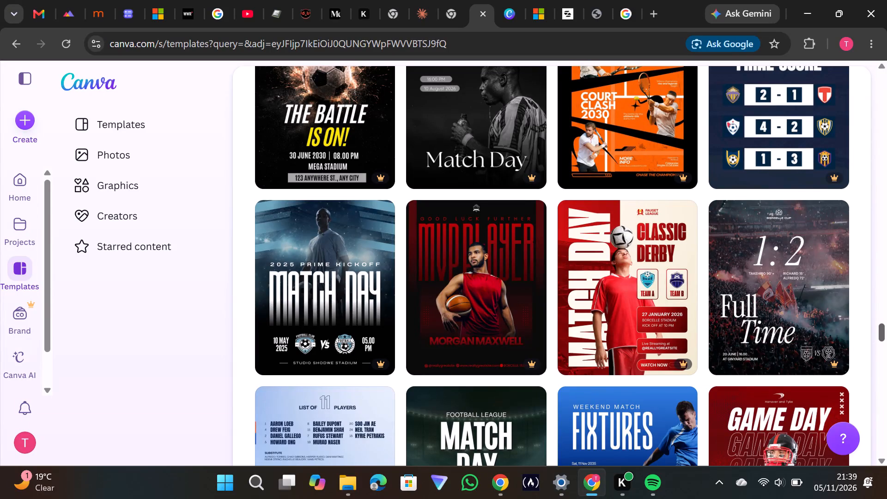
Examine the remaining match day, fixtures, full-time and starting XI templates further down the results for a suitable poster layout.
drag(882, 337, 881, 357)
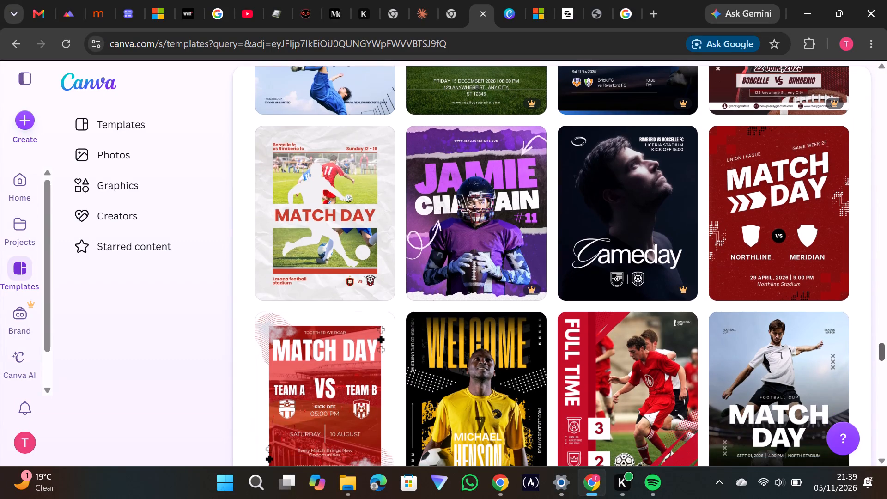
drag(881, 357, 881, 359)
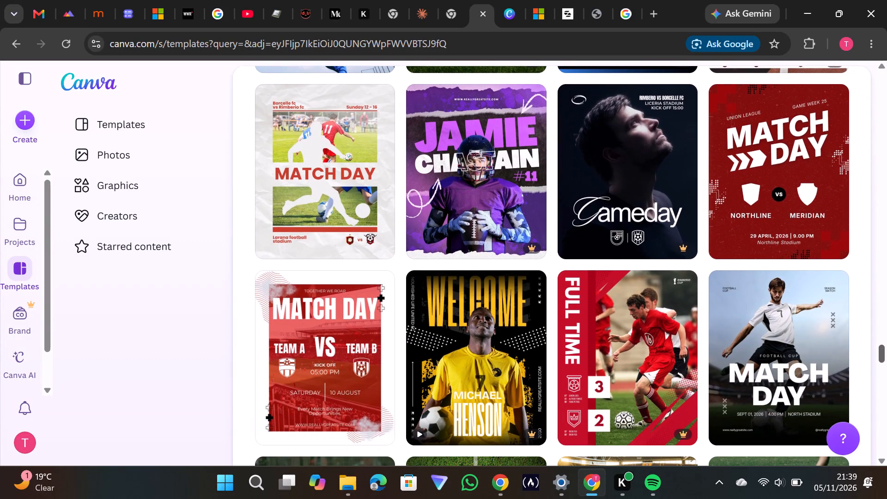
drag(881, 359, 881, 368)
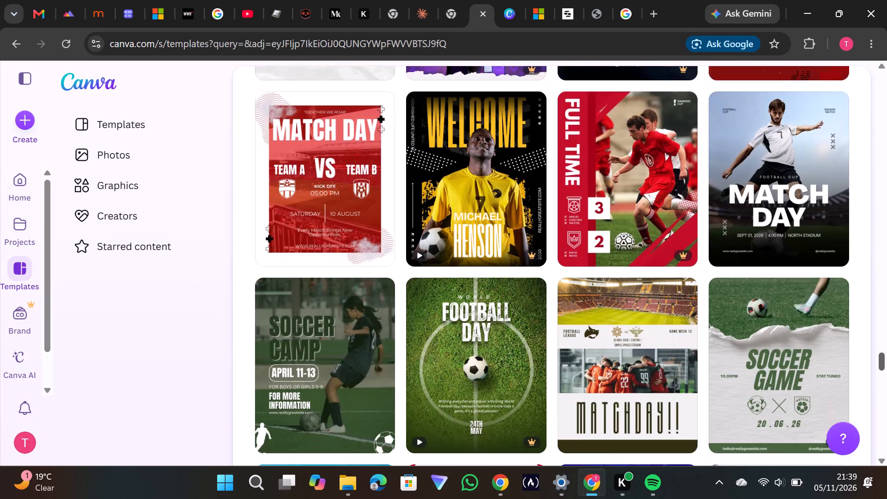
drag(881, 368, 881, 373)
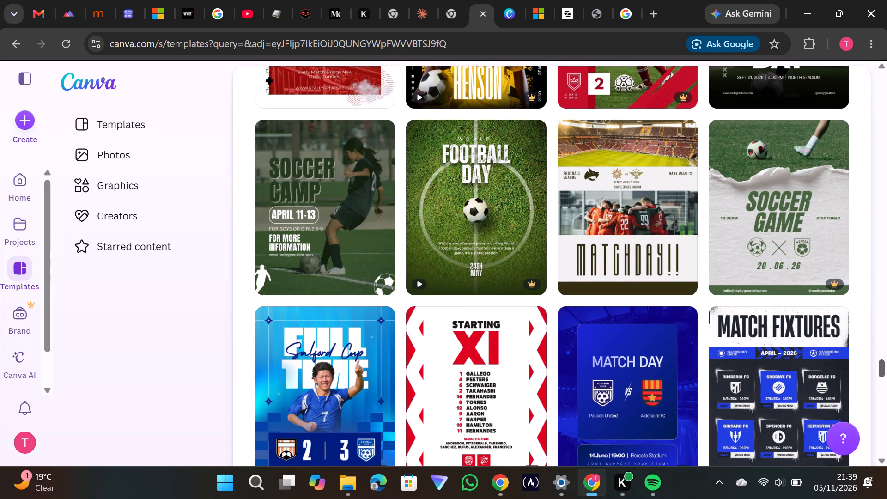
drag(881, 373, 882, 389)
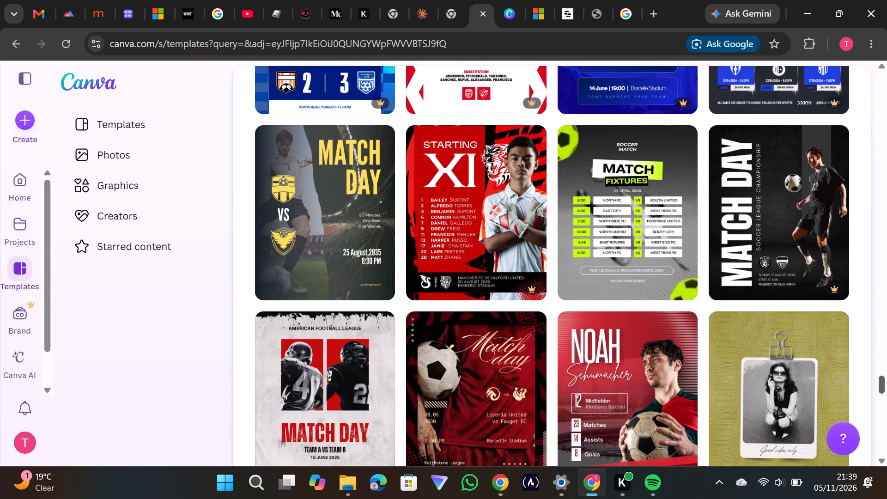
drag(881, 387, 880, 400)
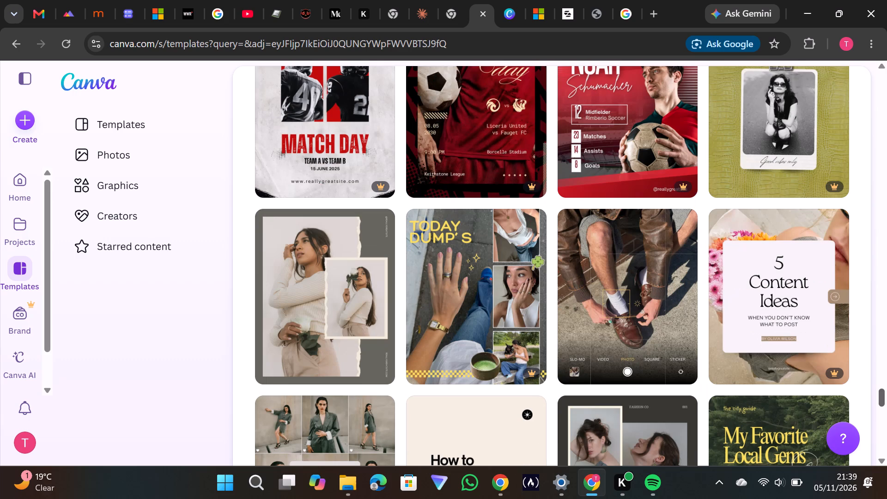
drag(880, 400, 878, 410)
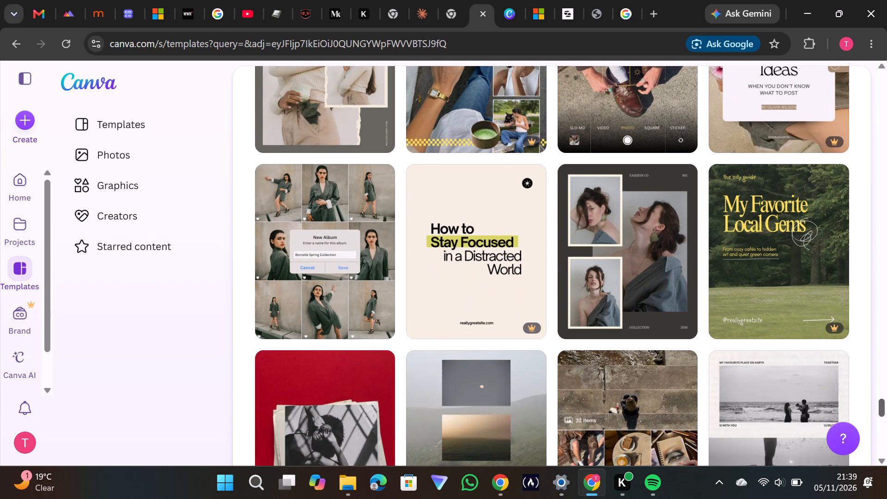
Return to the start of the template results and re-examine the first match day, lineup and match result designs.
drag(878, 410, 886, 306)
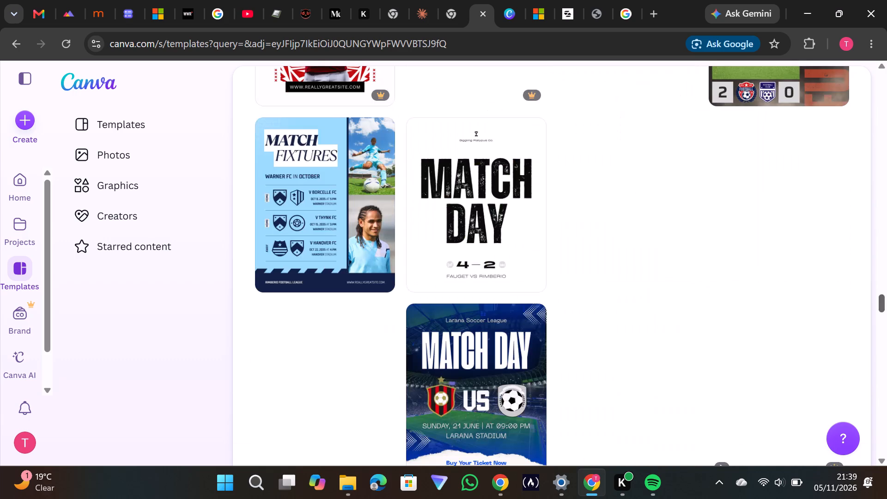
drag(886, 306, 886, 82)
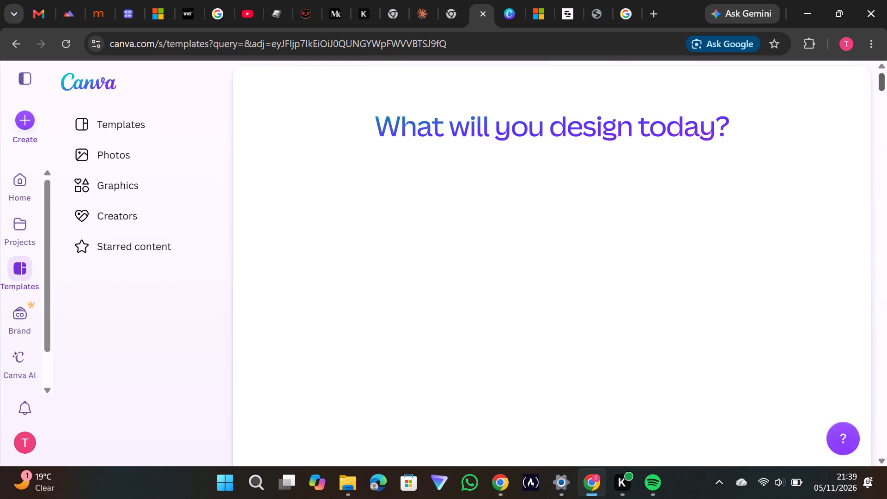
drag(886, 82, 886, 94)
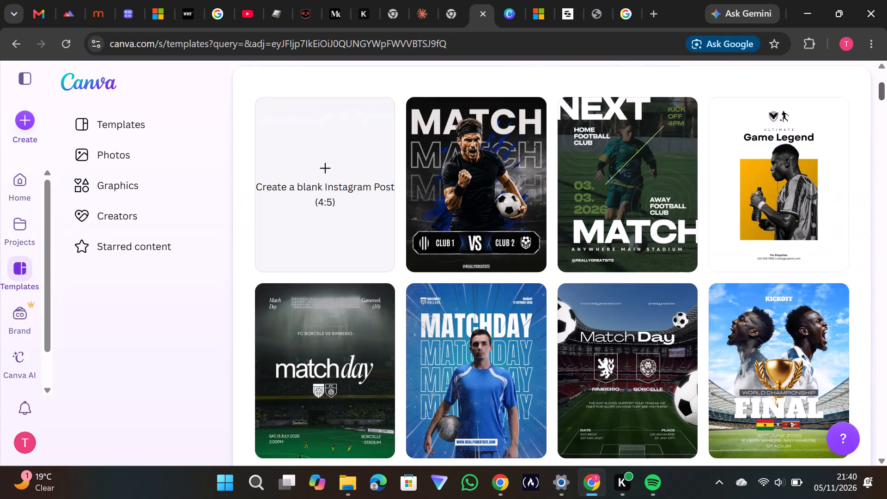
drag(886, 94, 886, 97)
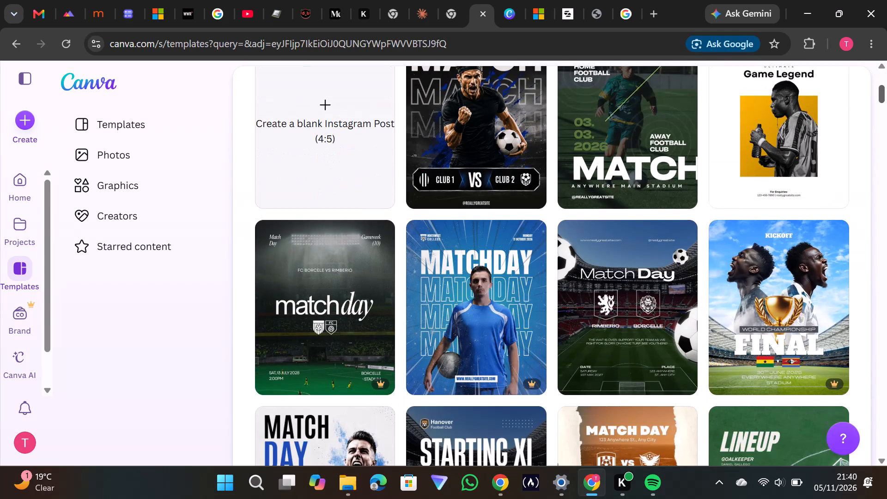
drag(886, 97, 886, 105)
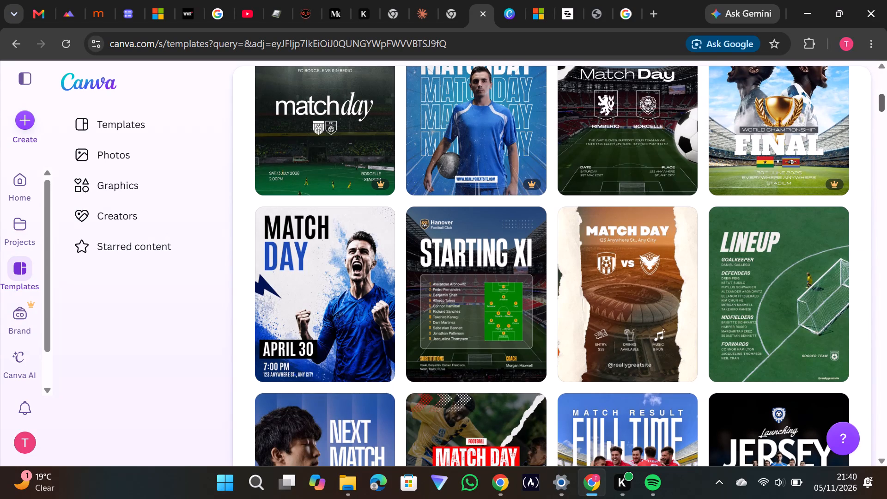
drag(879, 106, 879, 107)
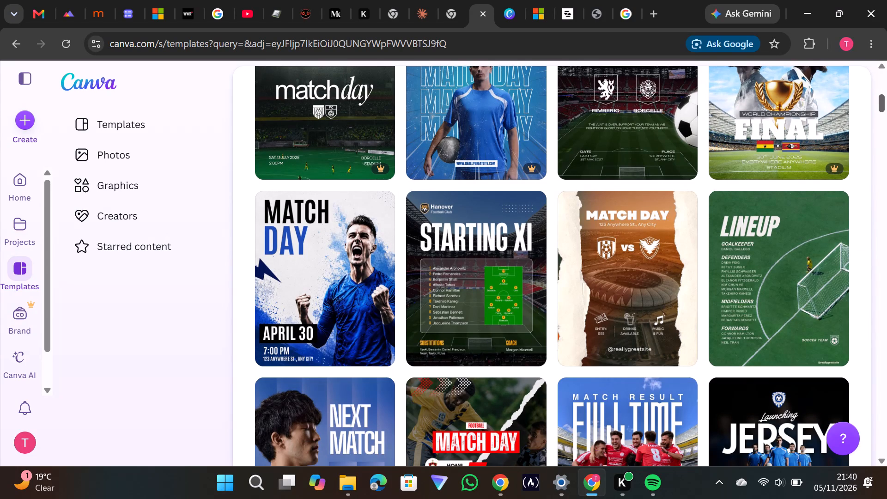
drag(879, 107, 879, 114)
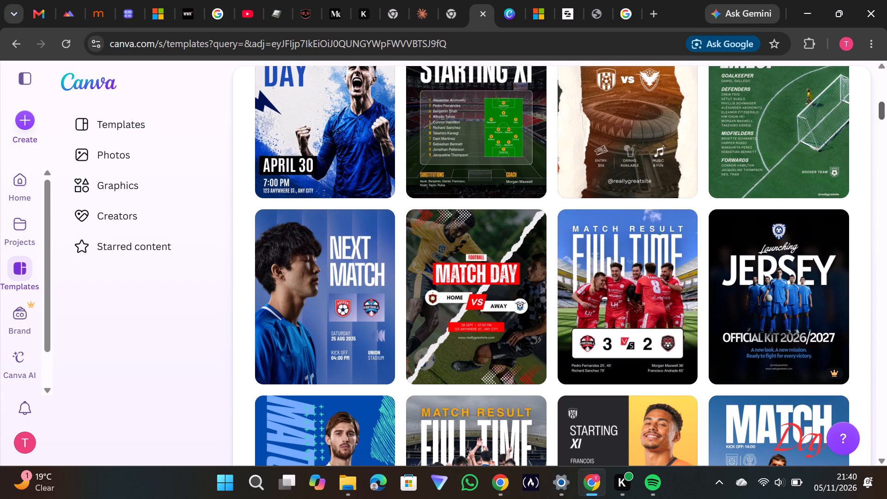
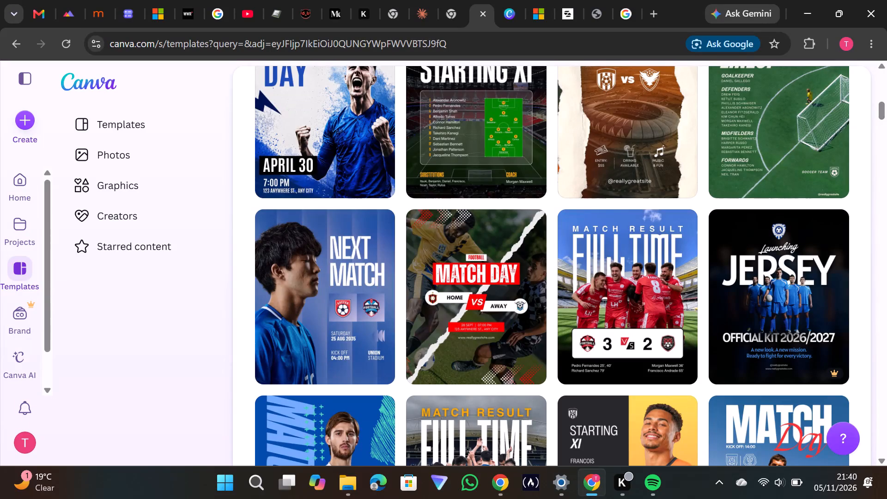
Find the black, white and neon green Match Day football league template further down the results and open its details.
drag(881, 115, 881, 123)
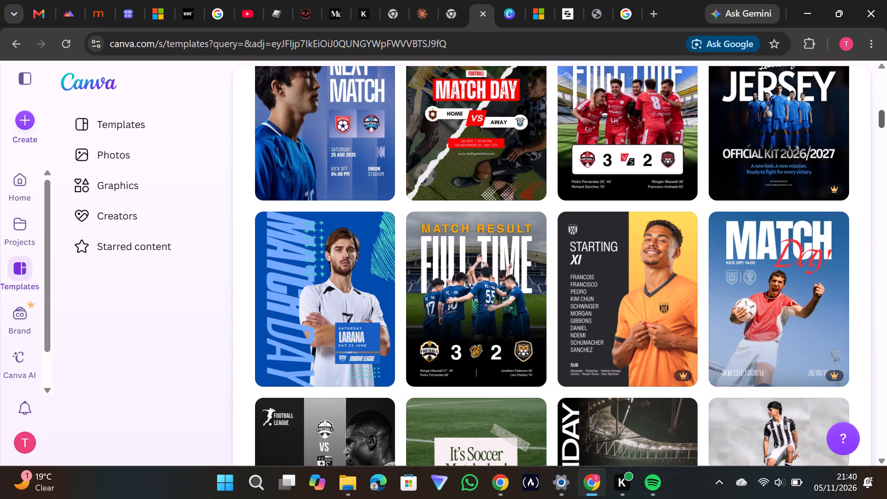
drag(881, 123, 881, 130)
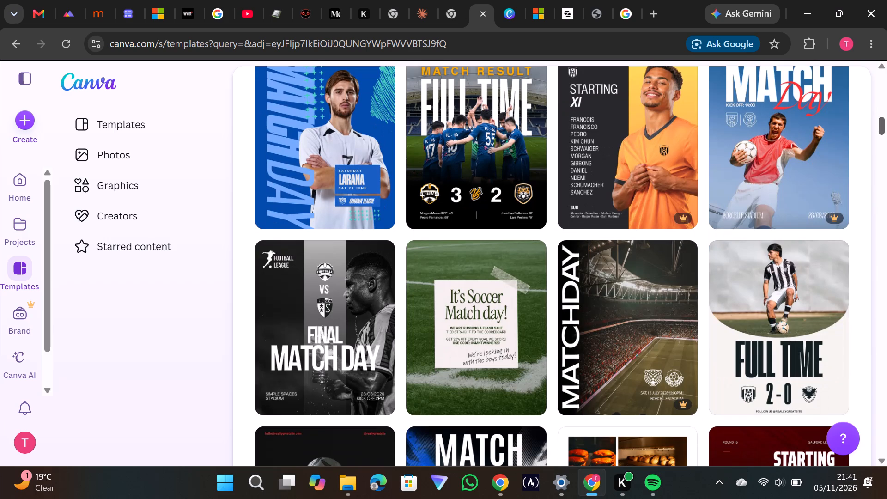
drag(881, 130, 881, 133)
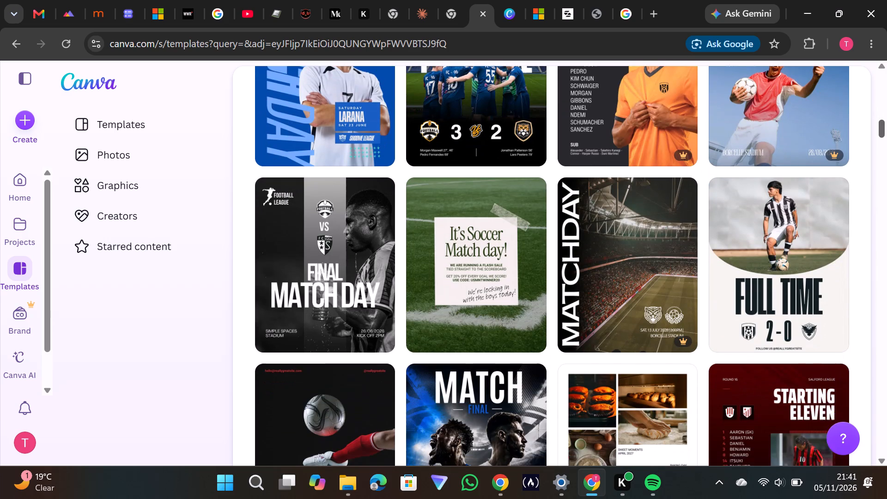
drag(881, 133, 881, 136)
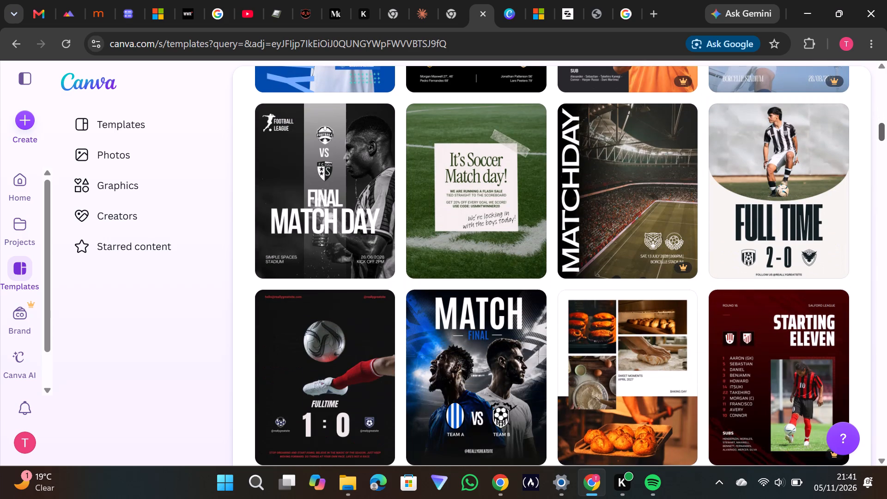
drag(881, 136, 882, 145)
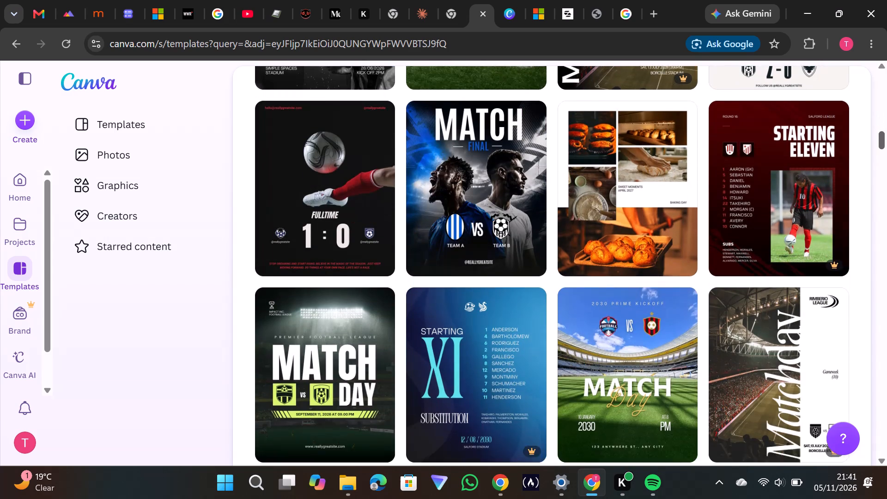
drag(882, 145, 882, 150)
click(303, 266)
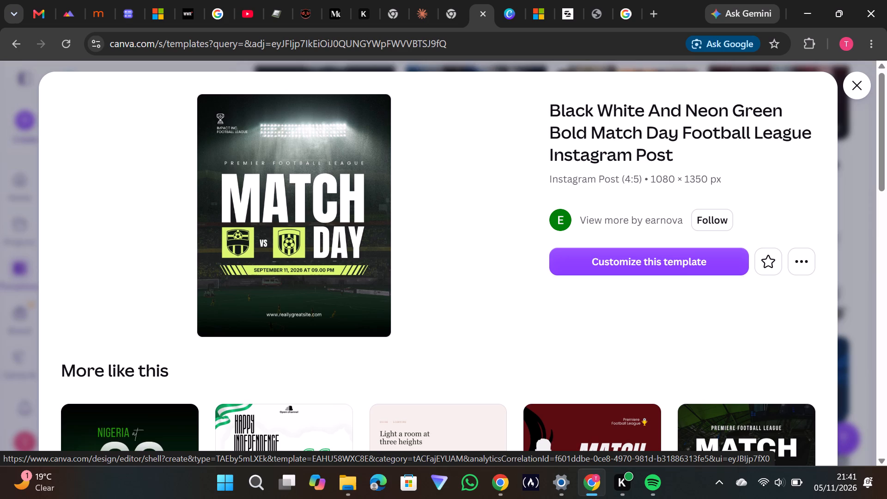
Open the Black White And Neon Green Bold Match Day Football League template for customizing.
click(675, 261)
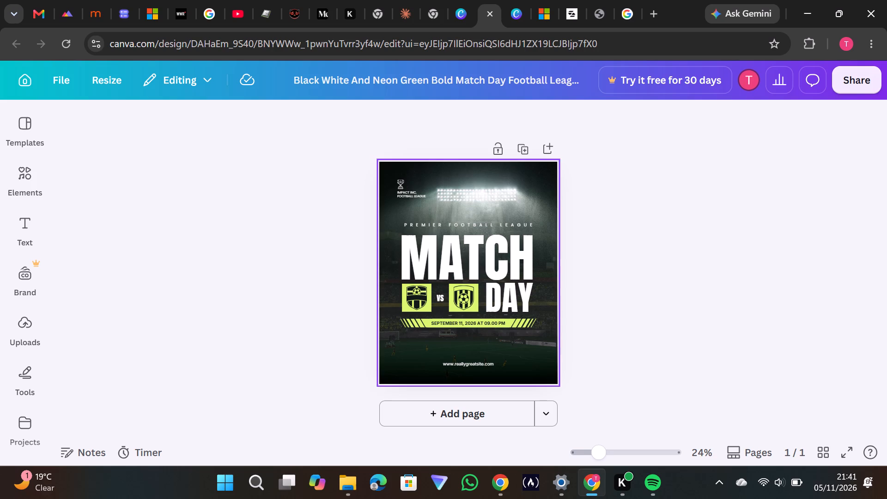
Delete the first team's crest from the green square before "VS" on the poster.
click(419, 303)
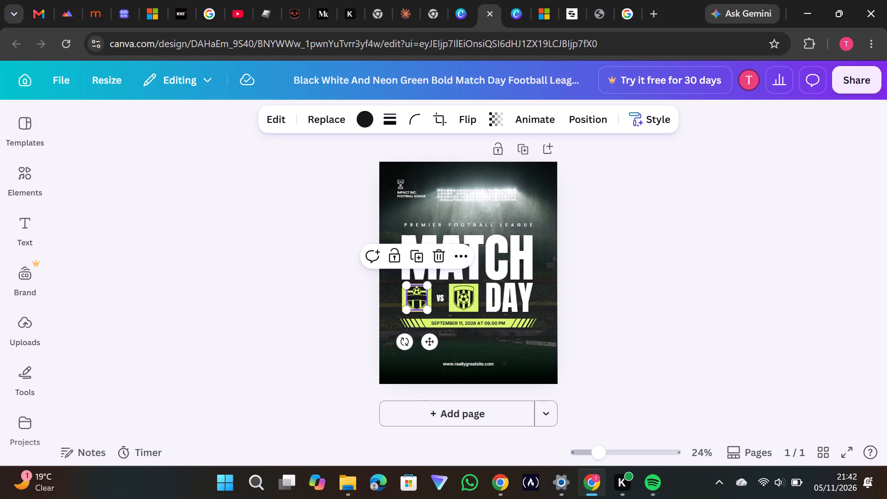
click(438, 260)
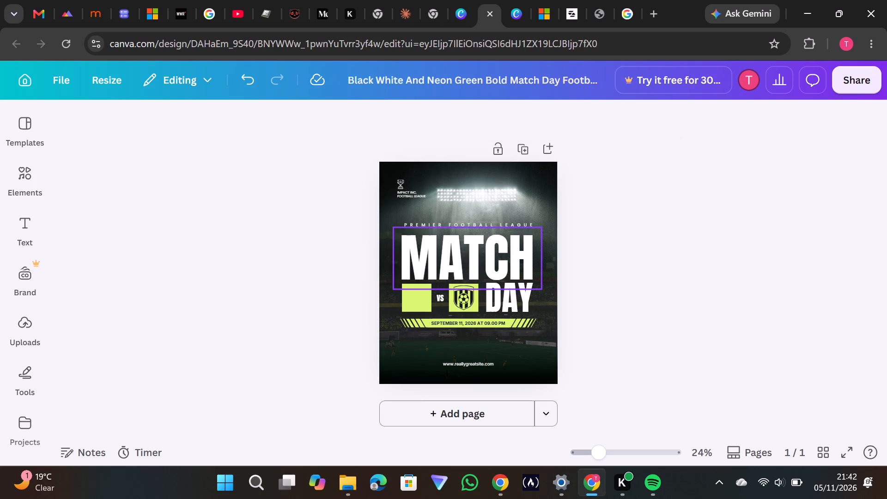
click(413, 299)
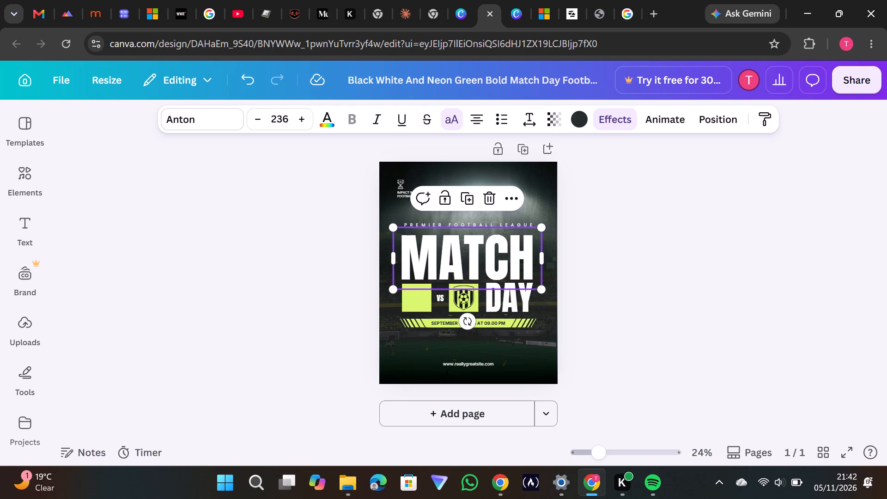
click(411, 298)
click(656, 180)
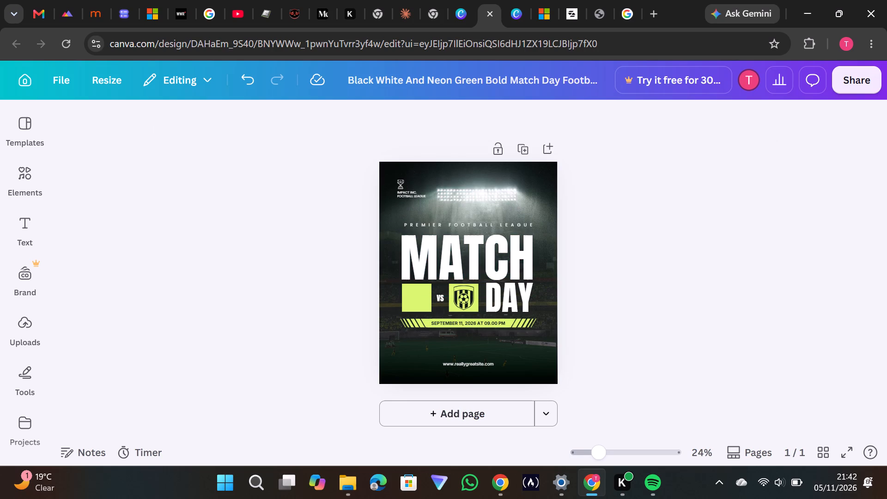
Replace the date and time text in the green bar beneath MATCH DAY with "NOVEMBER 8th 2026".
click(472, 321)
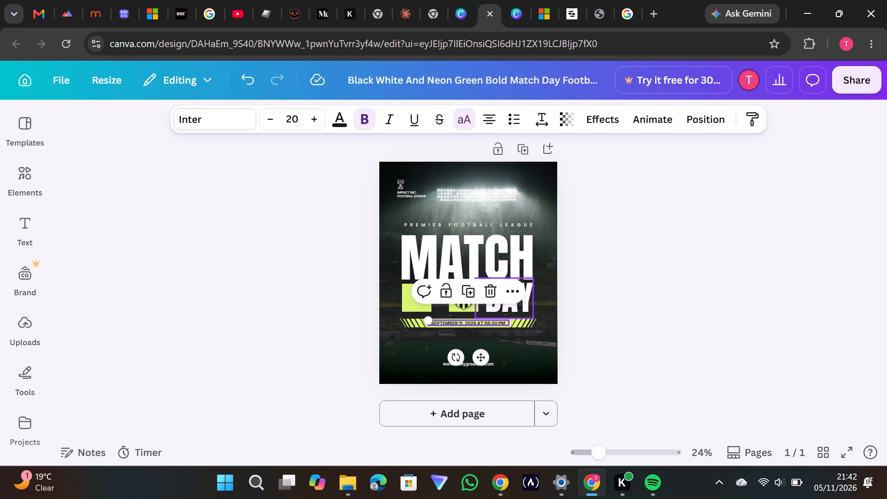
click(490, 319)
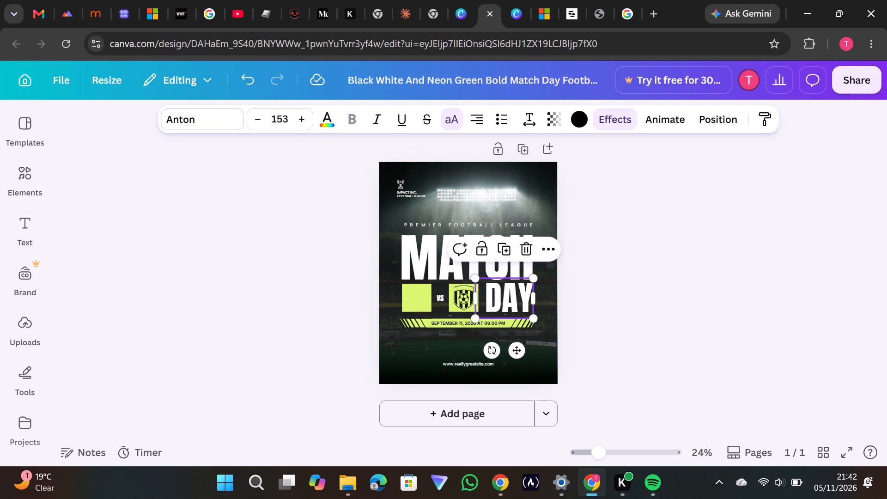
click(704, 187)
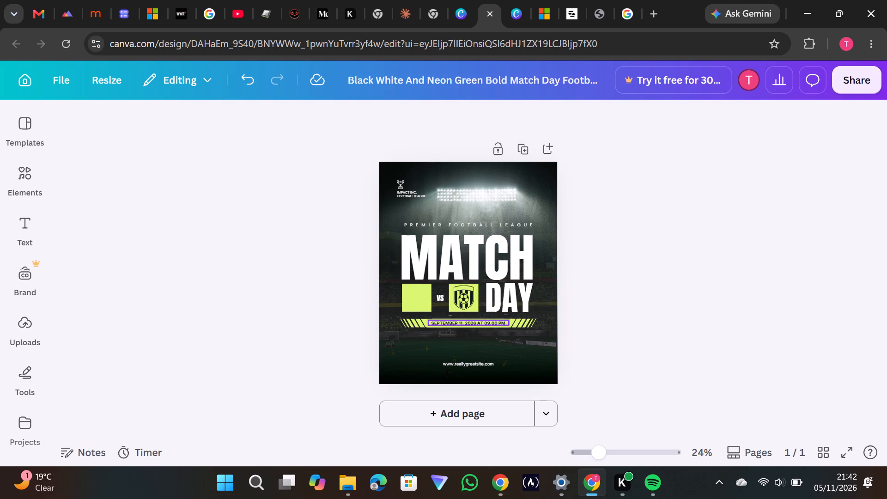
click(462, 320)
click(462, 320)
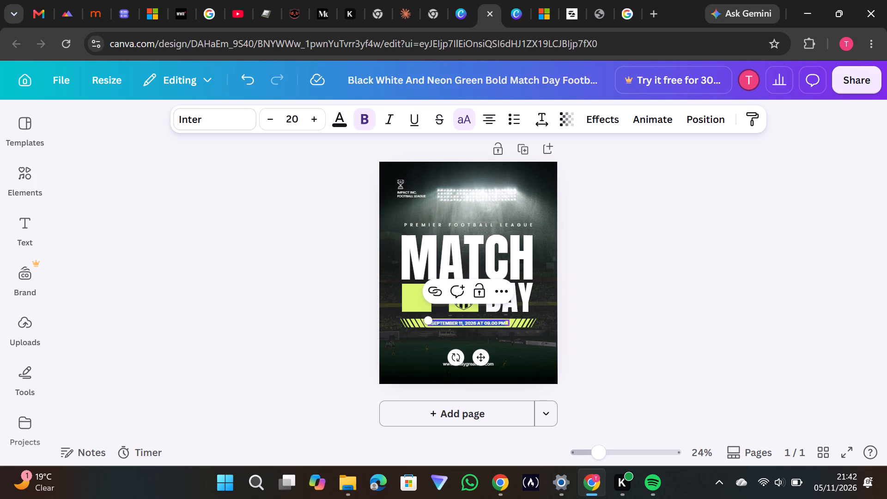
key(BackSpace)
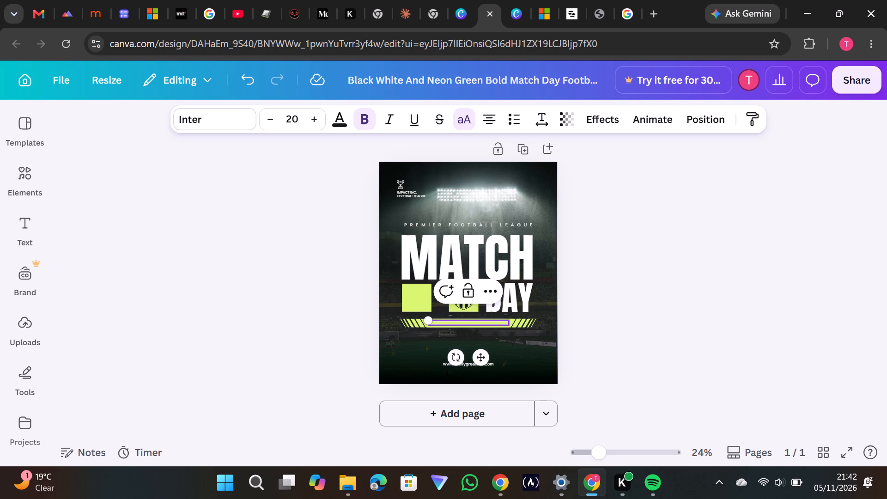
text(NO)
text(VEMBER)
key(space)
text(8TH)
key(BackSpace)
key(BackSpace)
text(th)
key(space)
text(2026)
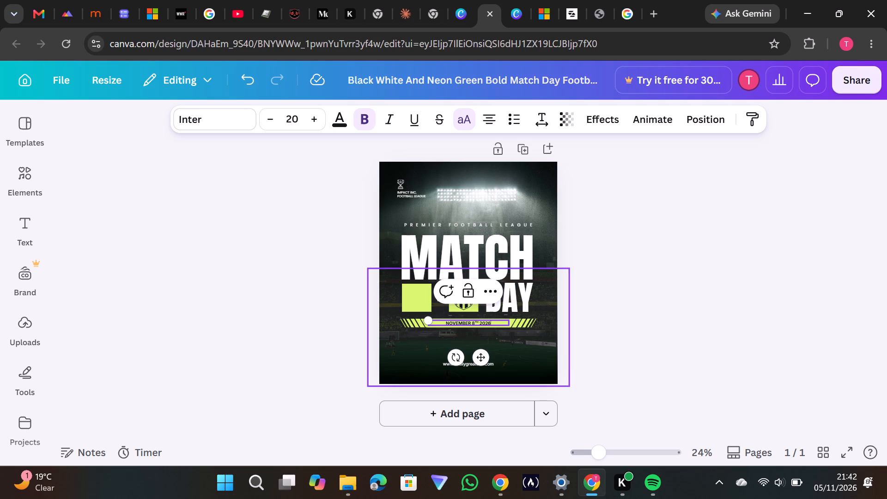
Add the weekday "SUNDAY" in front of the date in the green bar.
click(443, 323)
key(space)
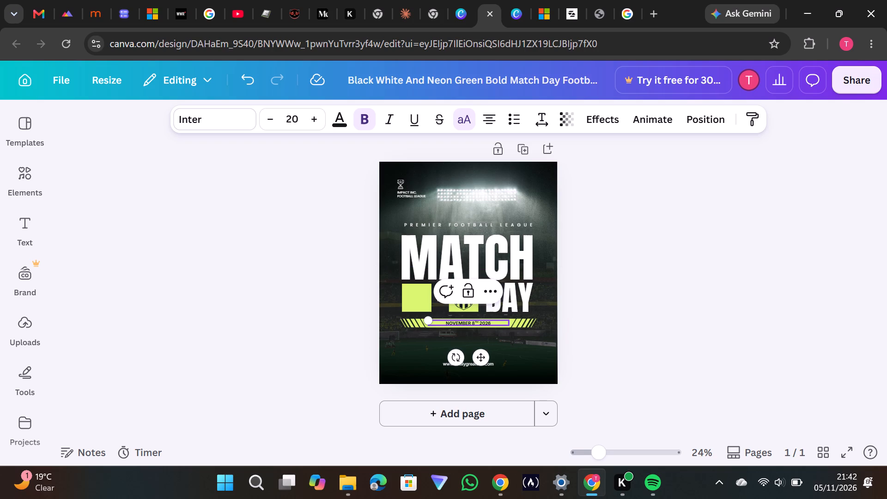
text(SU)
key(n)
text(DAY)
key(space)
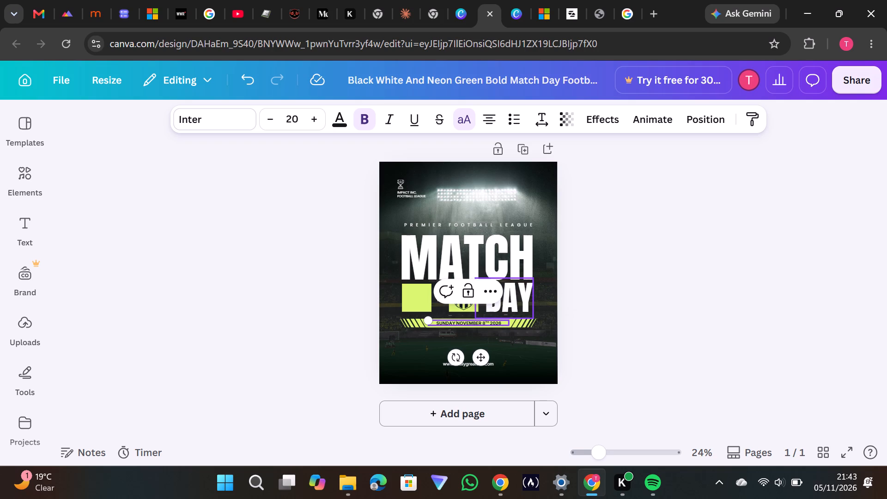
click(676, 215)
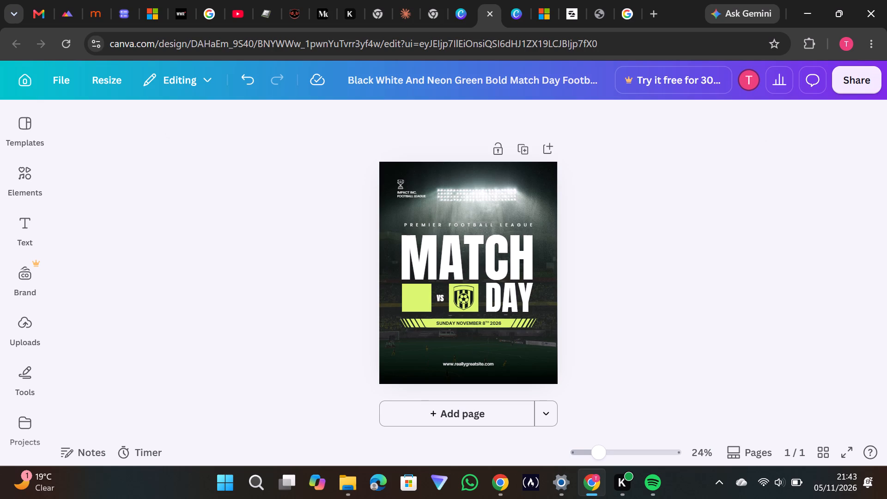
Replace the "PREMIER FOOTBALL LEAGUE" line above MATCH with "CHOMOKA NA NDUME".
click(486, 221)
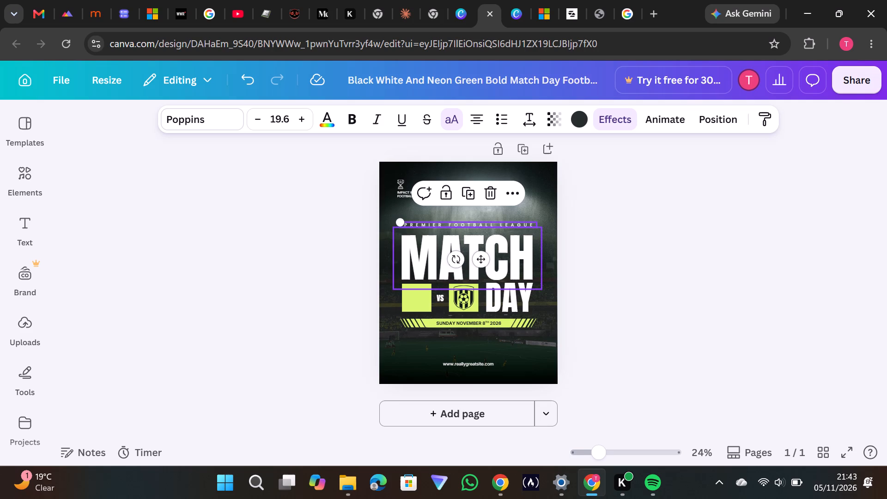
click(437, 222)
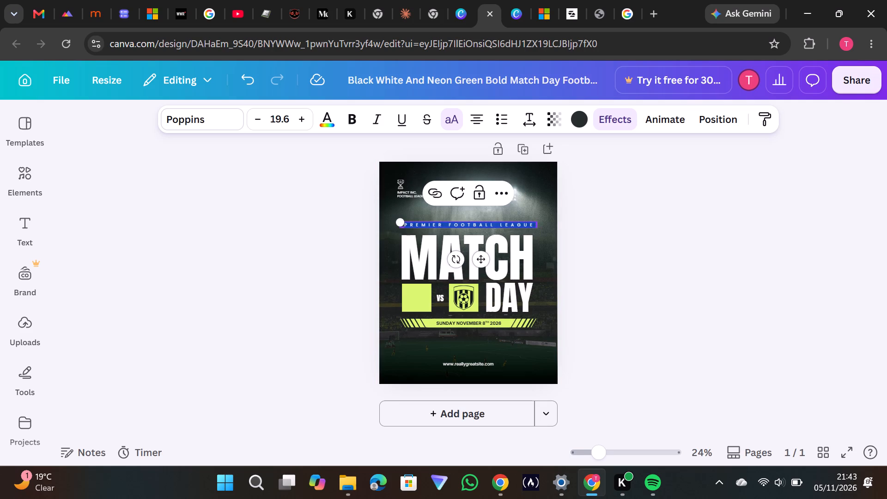
click(460, 227)
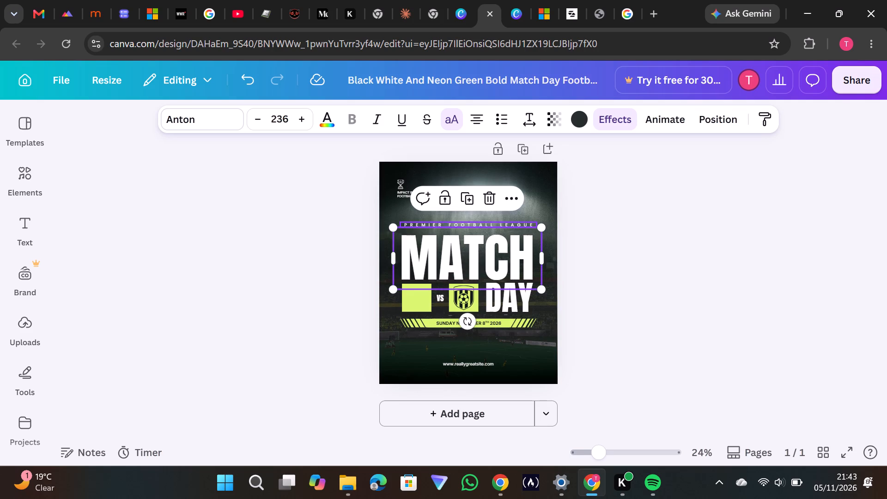
click(653, 194)
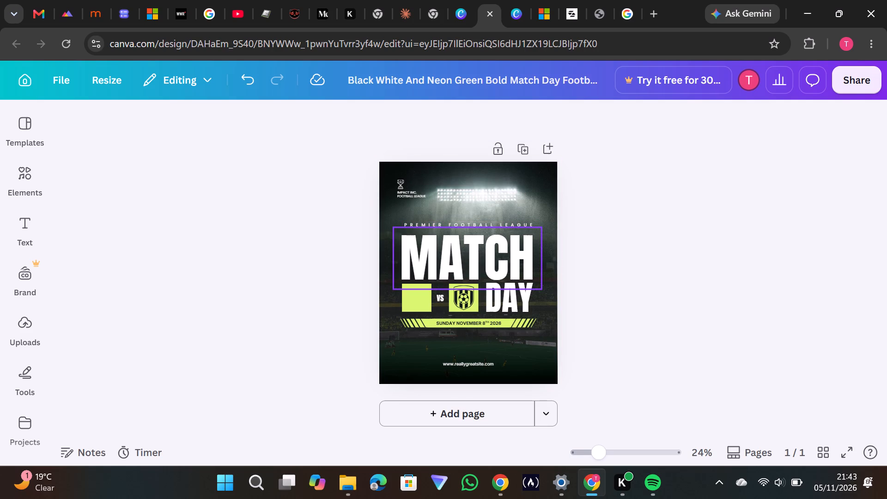
click(446, 224)
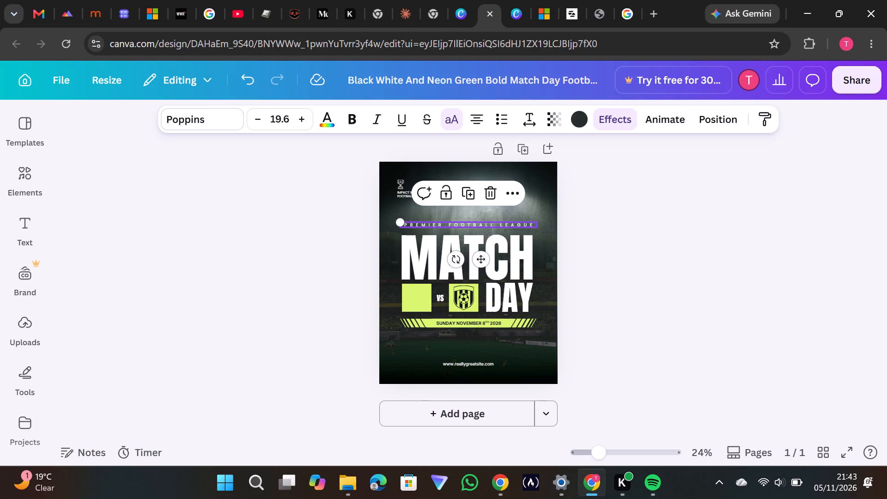
right_click(446, 224)
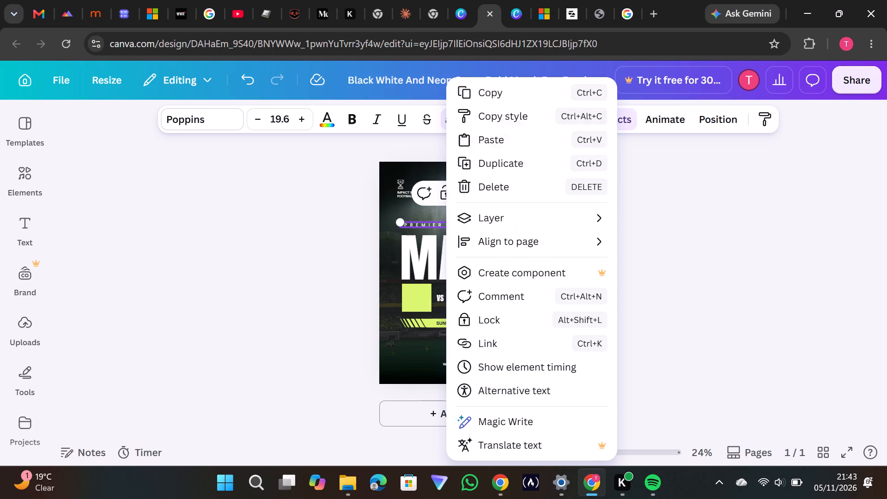
click(718, 195)
click(464, 223)
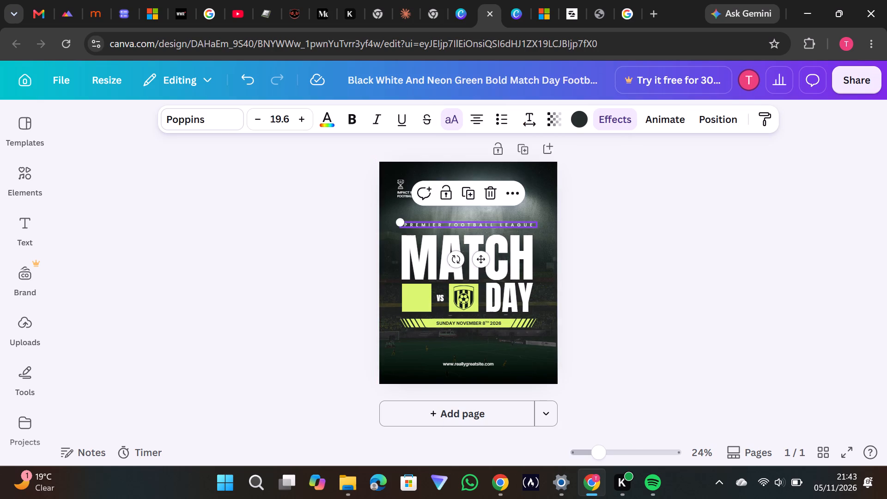
key(BackSpace)
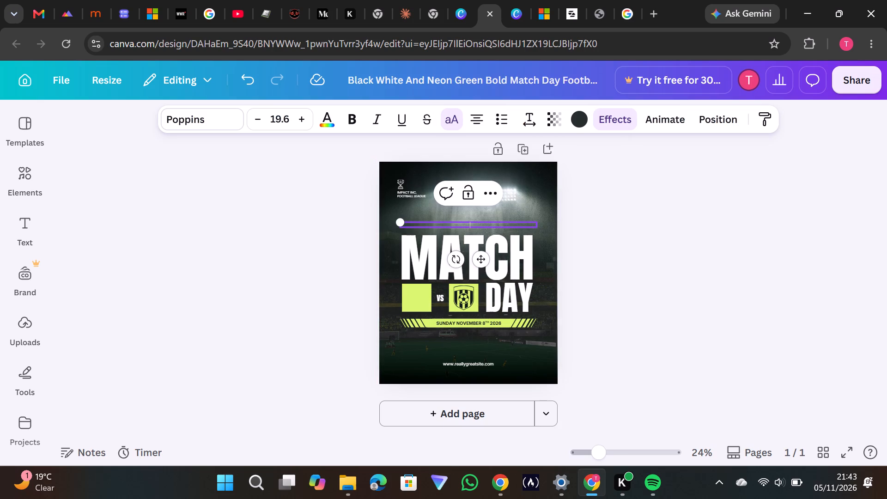
key(c)
text(HOMOKA NA NDUME)
key(space)
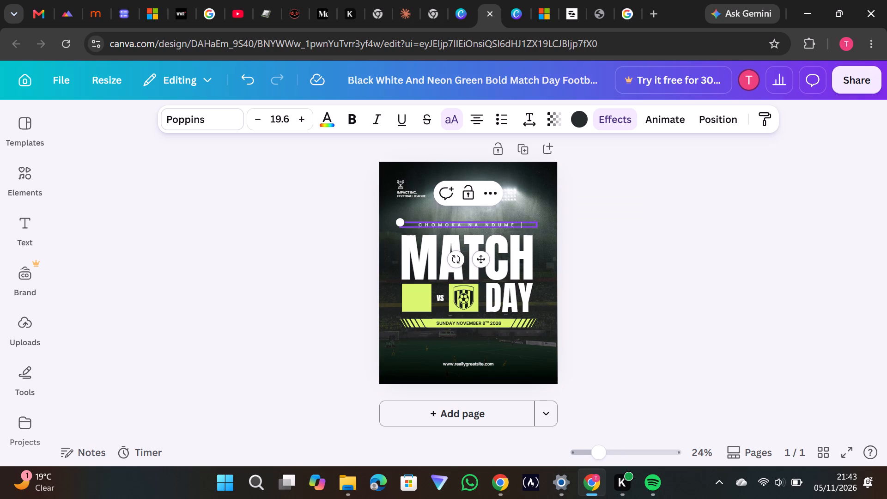
click(682, 189)
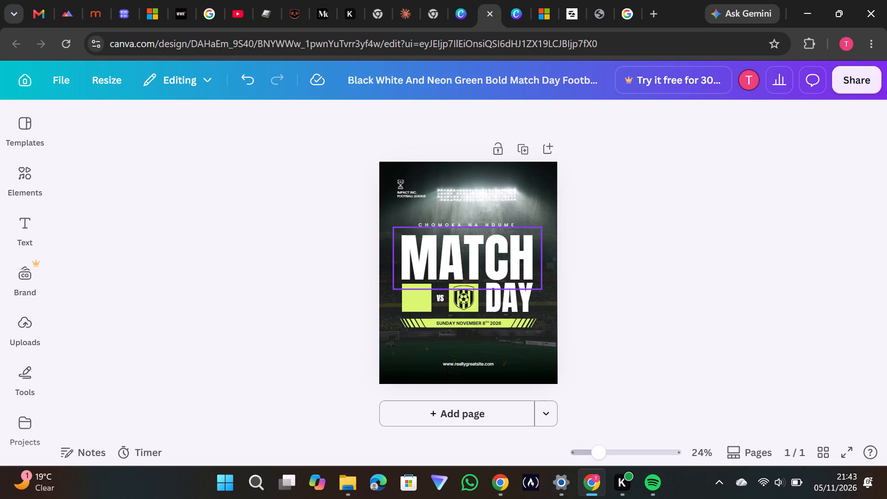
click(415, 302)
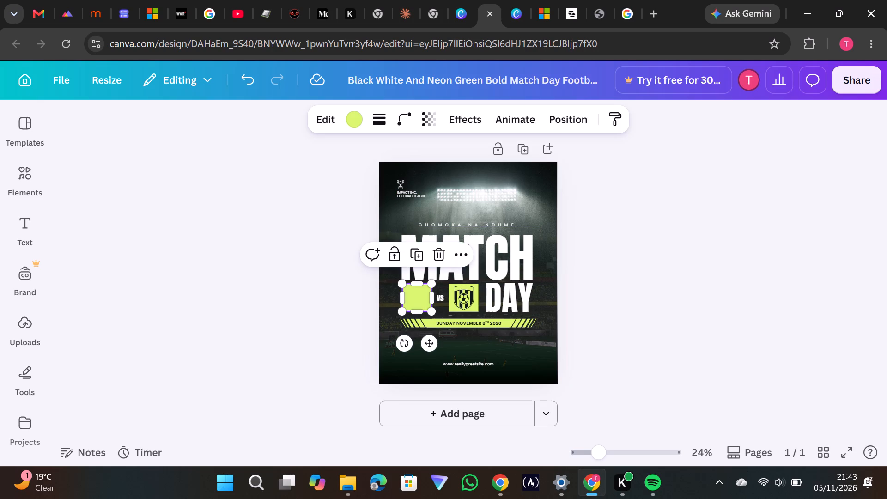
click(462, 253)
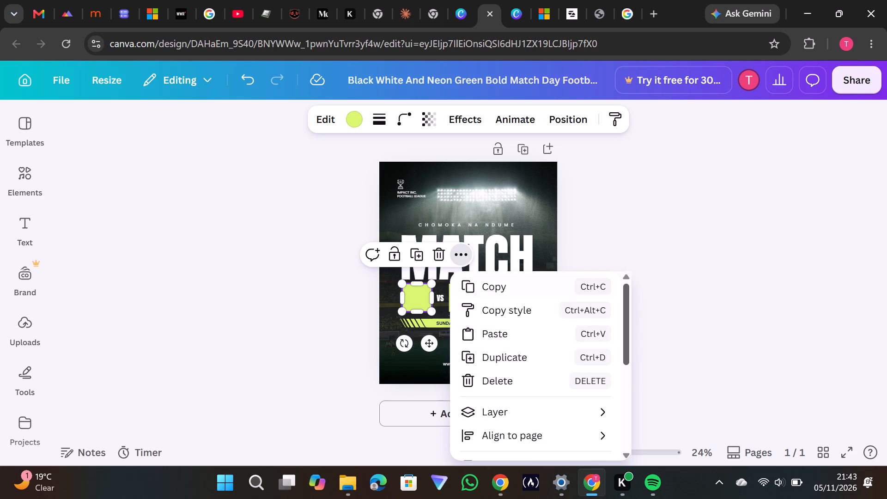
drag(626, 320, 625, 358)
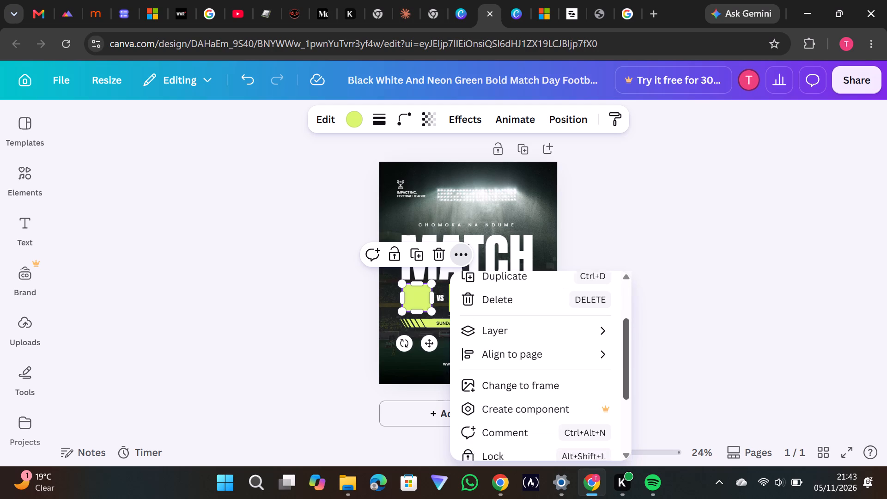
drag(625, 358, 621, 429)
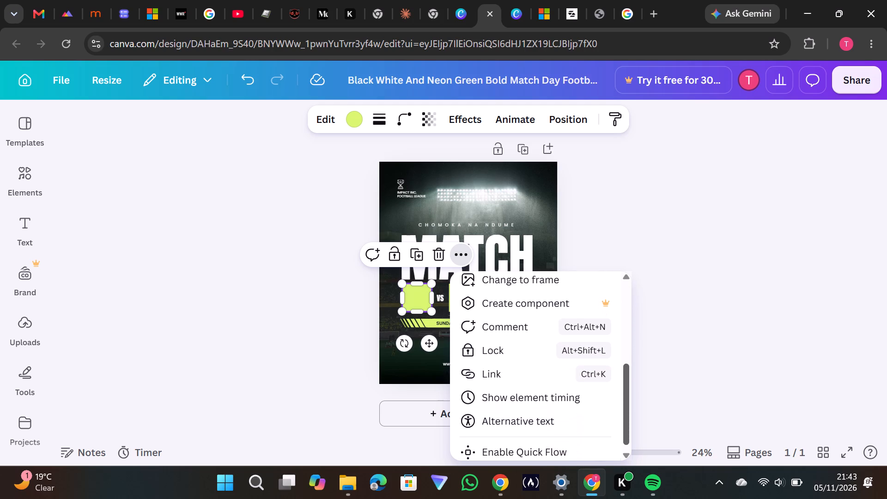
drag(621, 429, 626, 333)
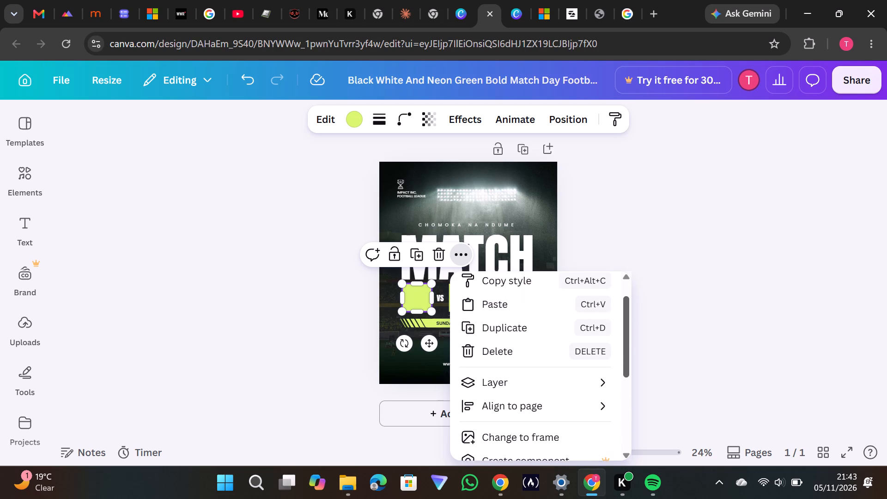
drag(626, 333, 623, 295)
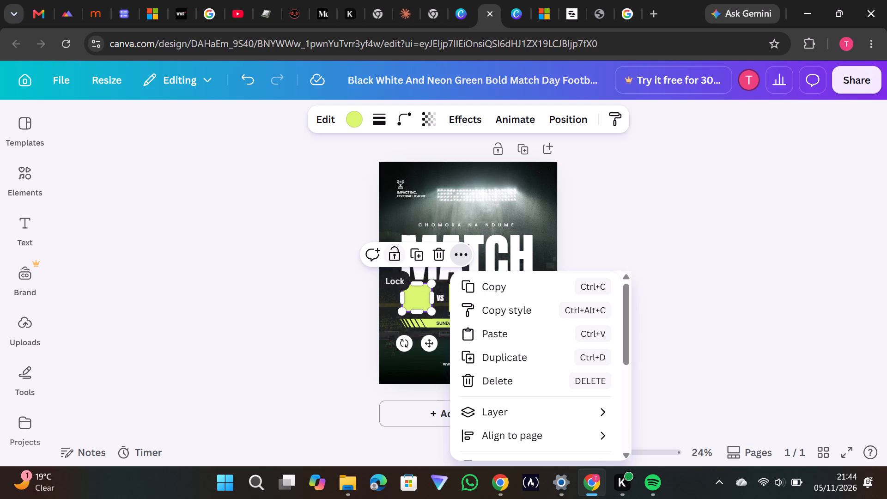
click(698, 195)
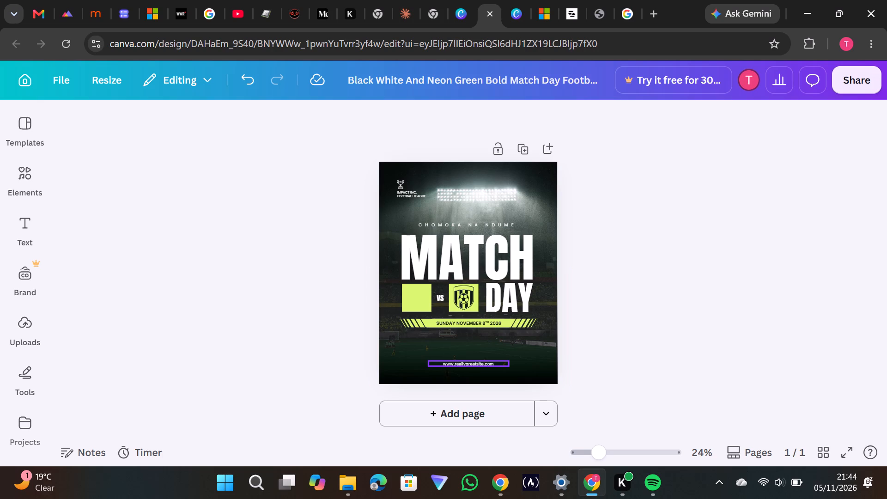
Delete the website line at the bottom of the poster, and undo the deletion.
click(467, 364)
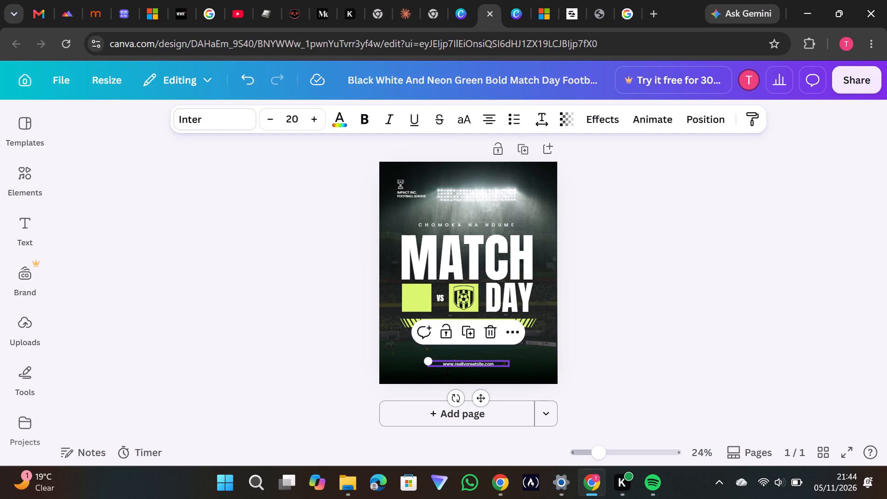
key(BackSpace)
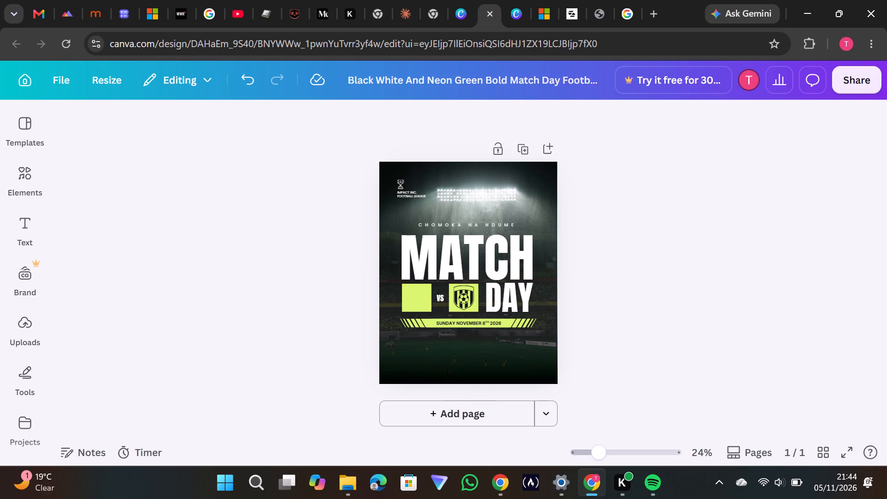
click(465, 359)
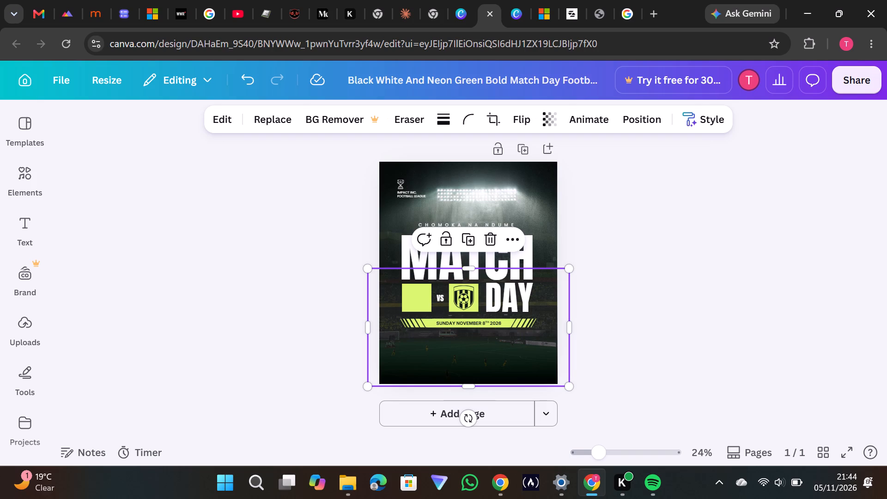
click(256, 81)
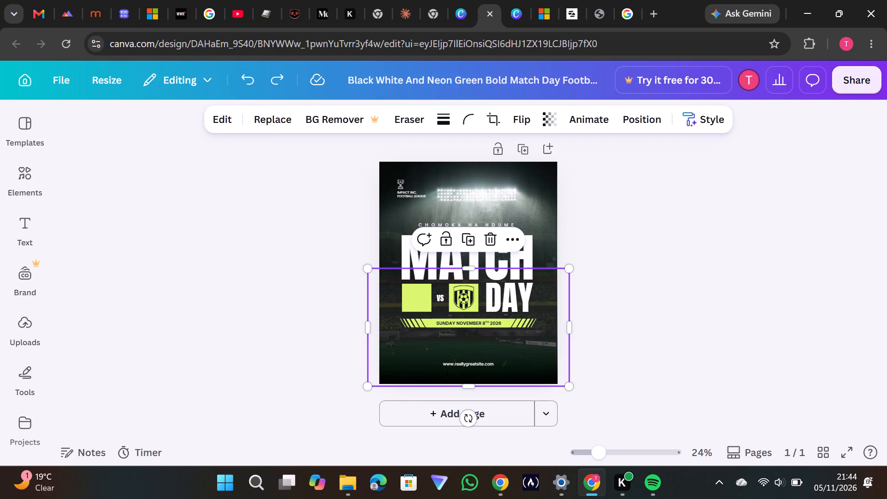
Replace the website text at the bottom of the poster with "VENUE: BUTITI PRI SCHOOL".
click(449, 363)
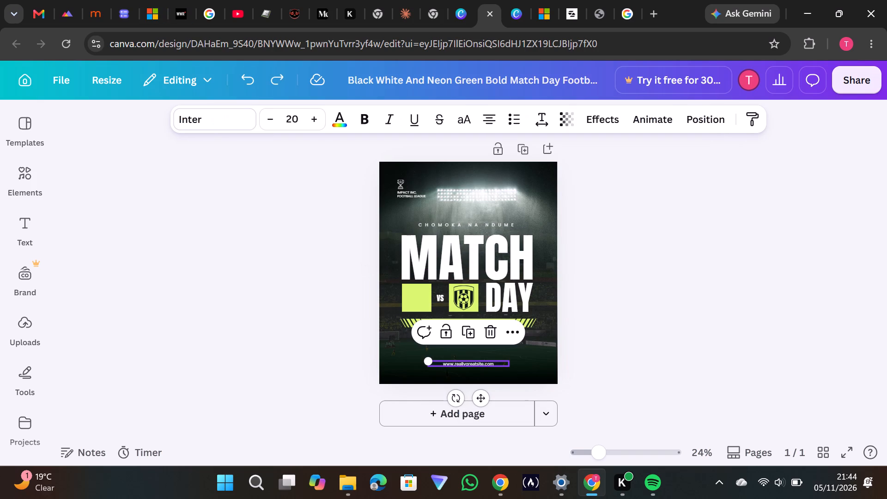
click(461, 362)
key(BackSpace)
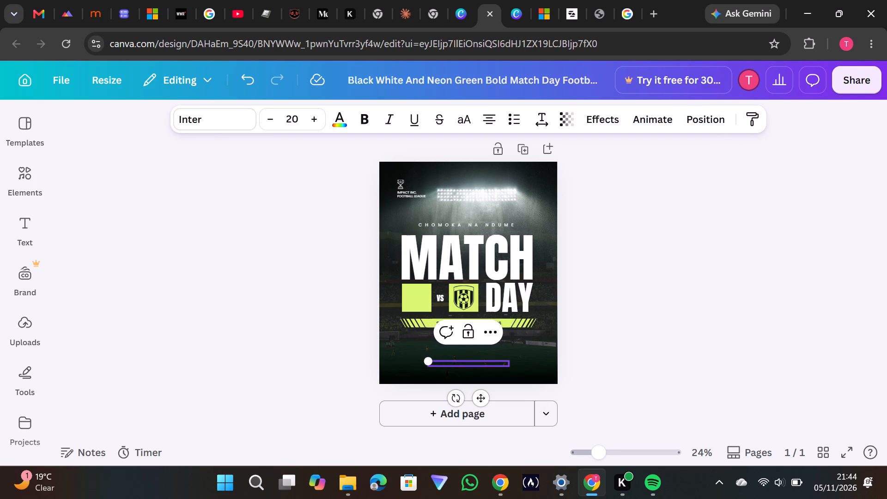
text(VEB)
key(BackSpace)
text(NIE)
key(BackSpace)
key(BackSpace)
text(UE)
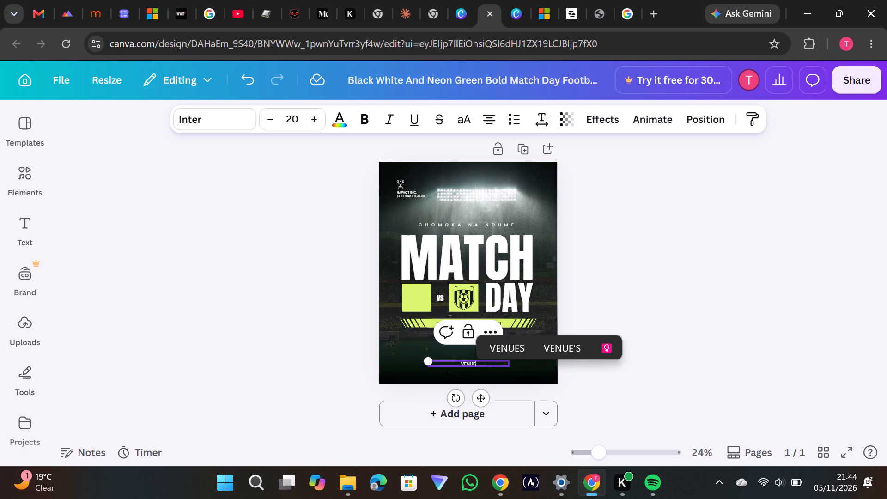
text(: B)
text(UTI)
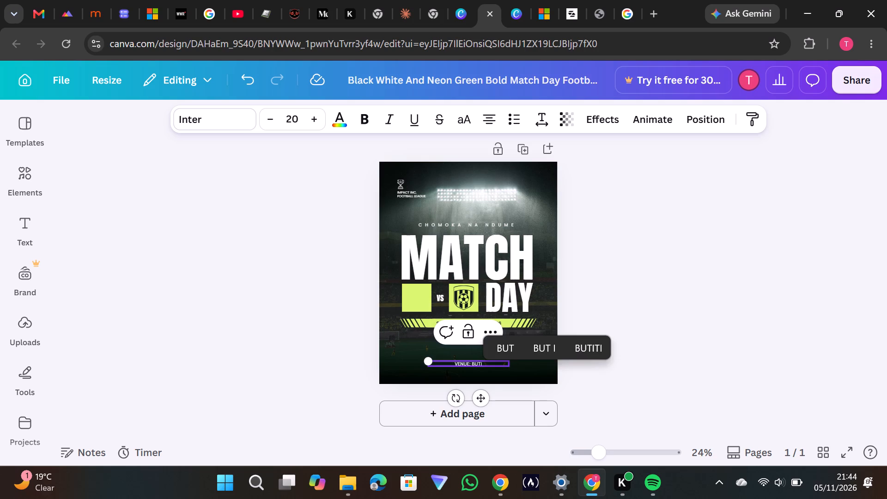
text(TI SPO)
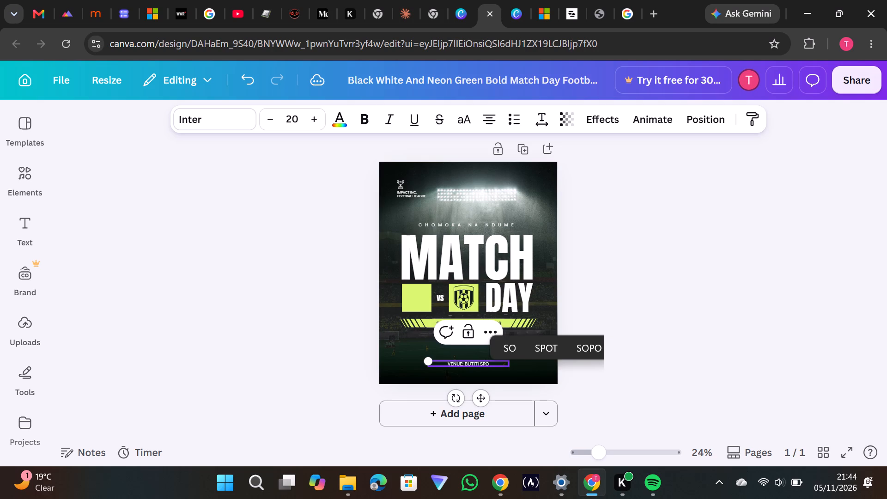
key(BackSpace)
key(BackSpace)
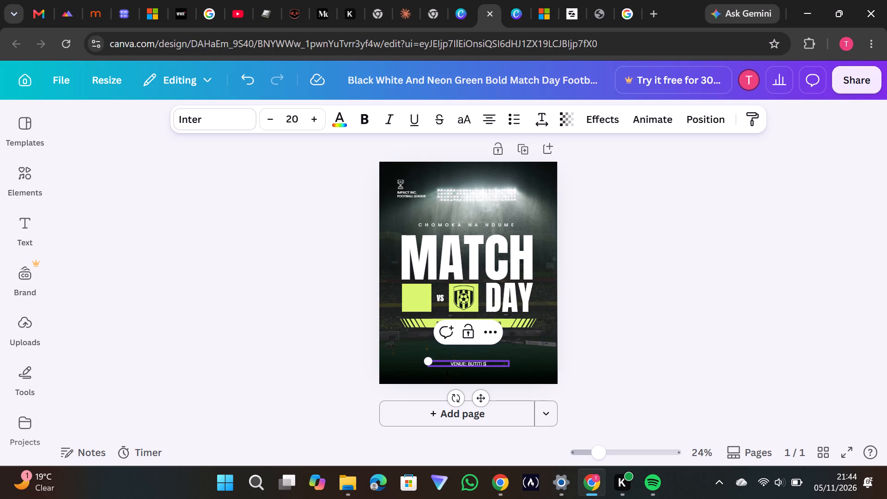
key(BackSpace)
text(PRI SCHOO)
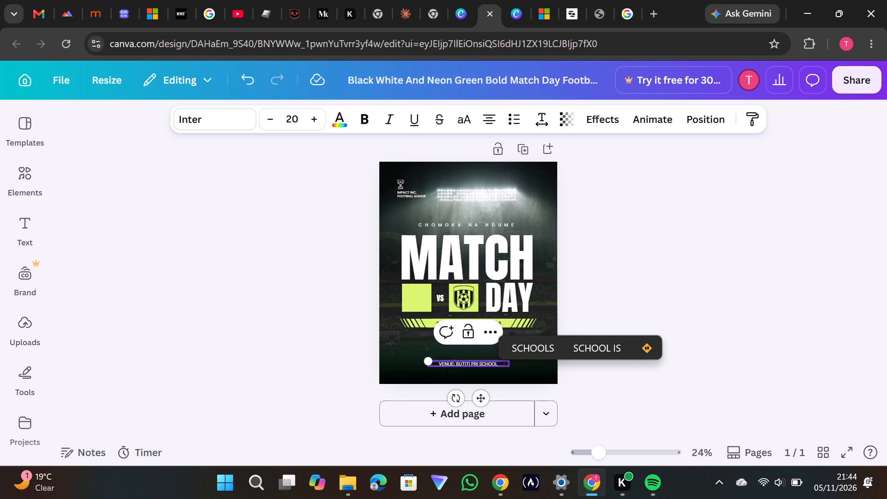
Add a second line reading "TIME: 12PM" beneath the venue in the same text box.
key(Return)
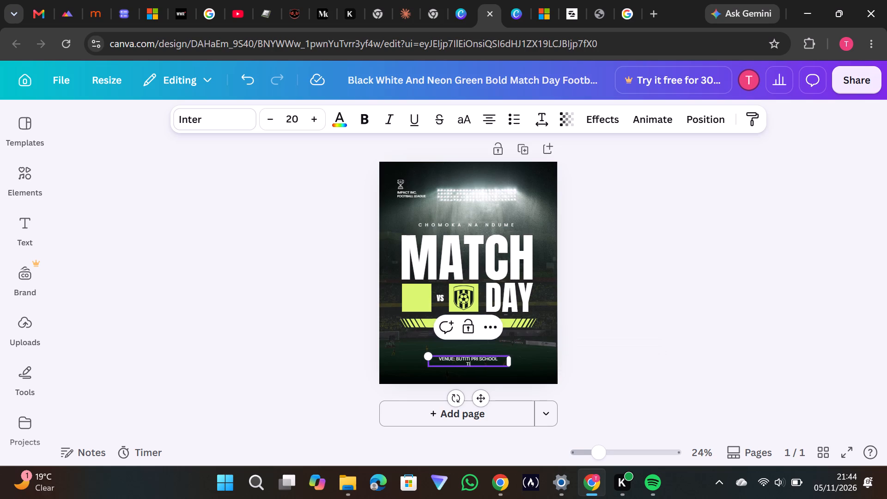
text(:)
key(space)
text(12)
text(PM)
Select both the venue and time lines of text at the bottom of the poster.
drag(483, 361, 436, 359)
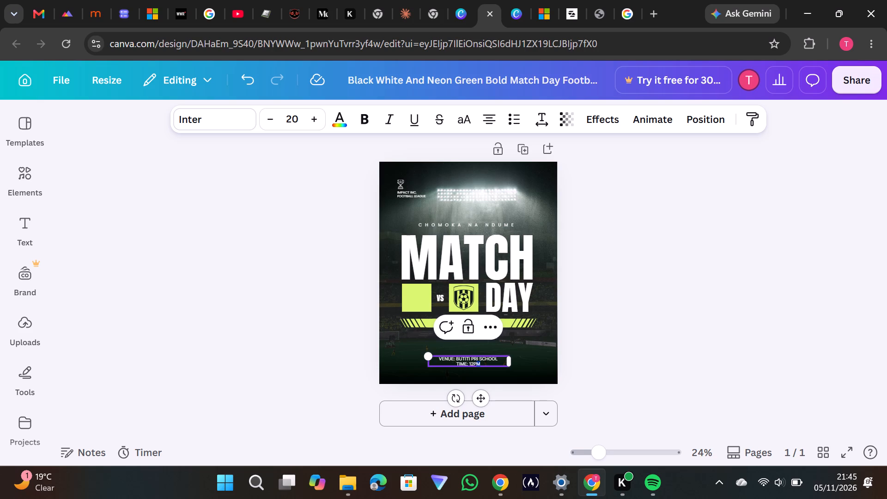
right_click(465, 362)
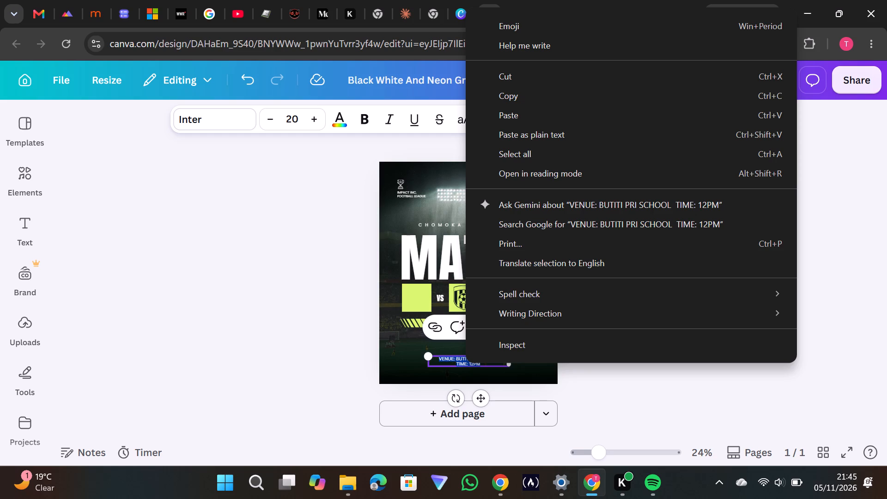
click(450, 362)
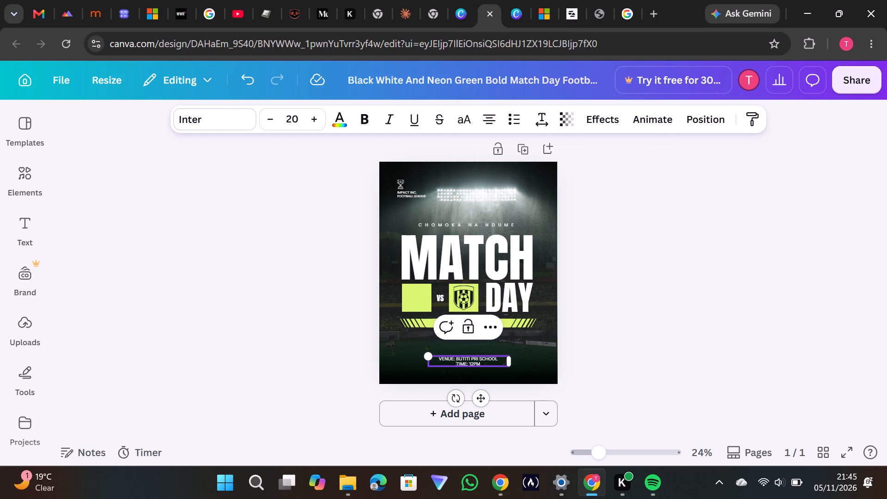
drag(484, 361, 470, 361)
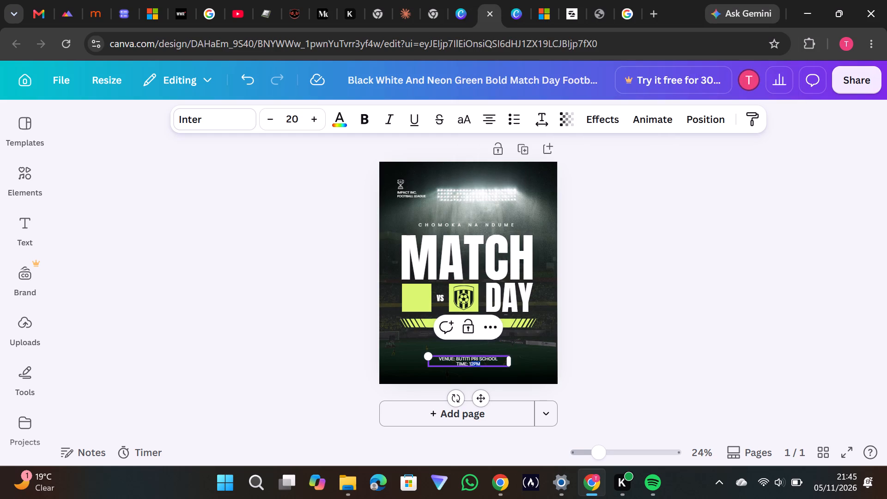
drag(470, 361, 437, 359)
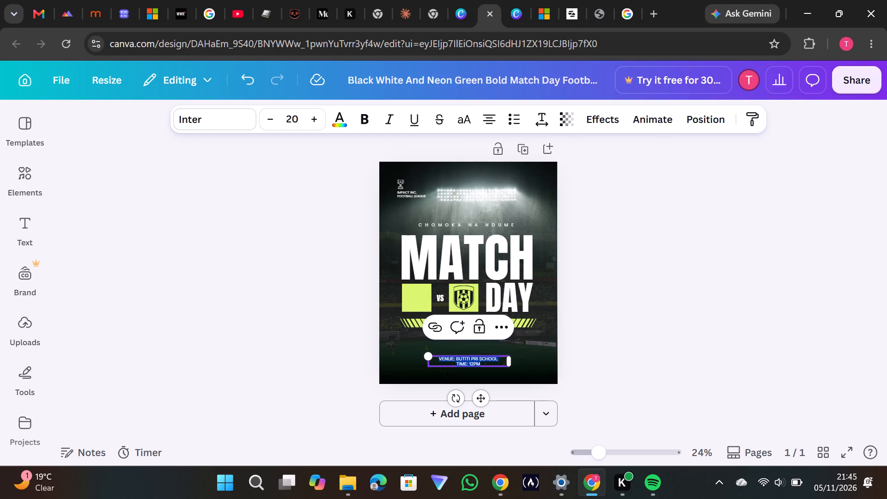
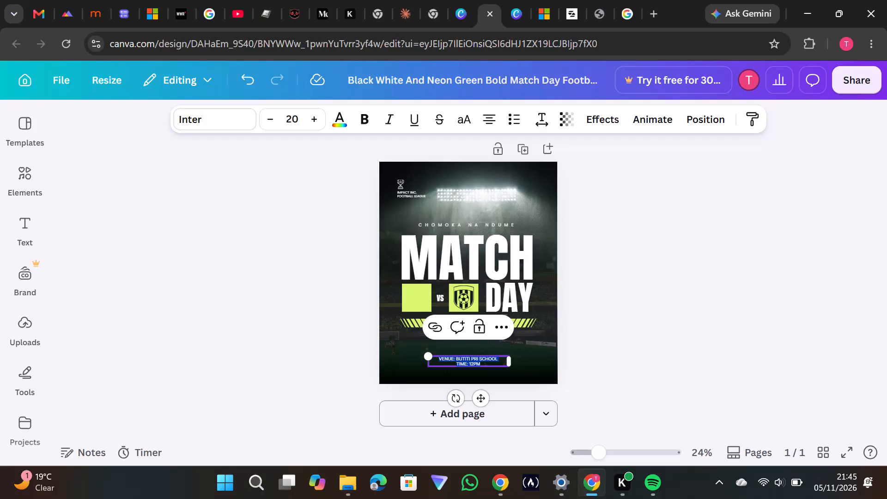
Set the venue and time text's letter spacing to 53 and its line spacing to 1.99.
right_click(464, 359)
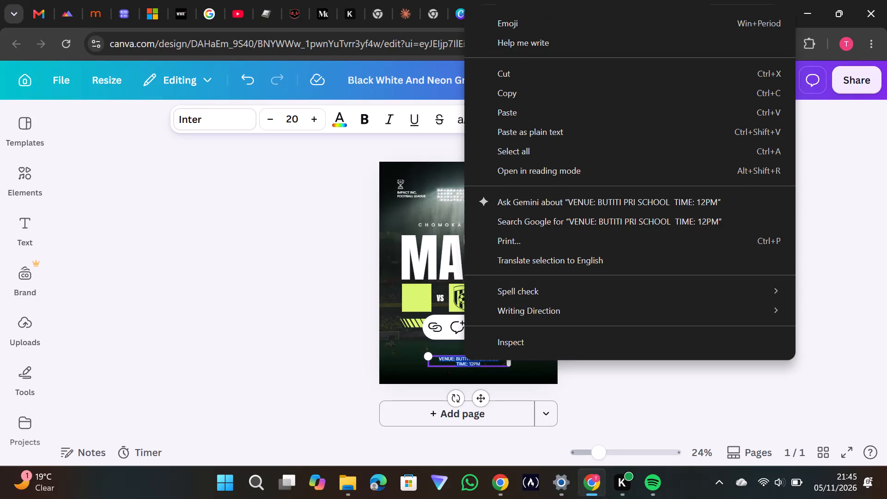
click(459, 359)
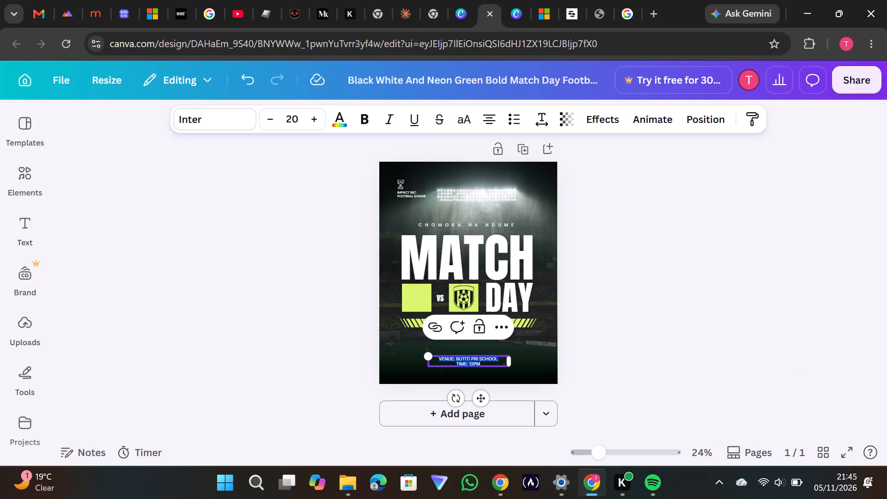
click(543, 113)
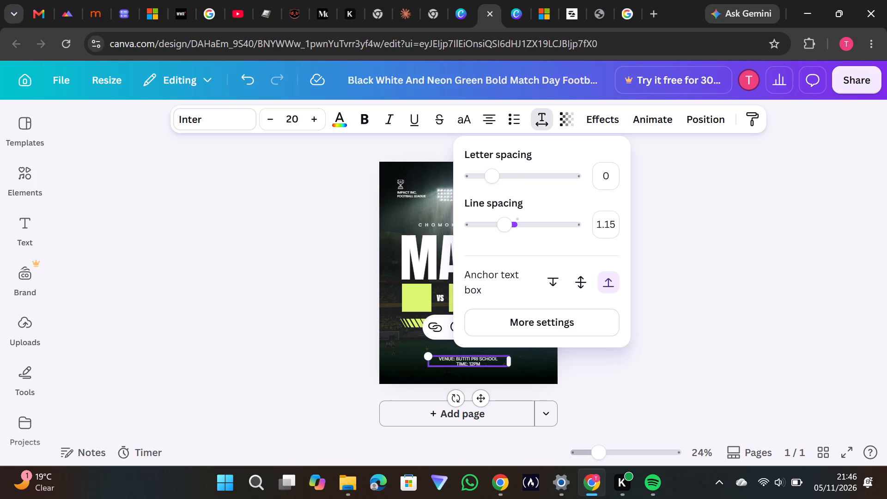
drag(506, 223, 515, 223)
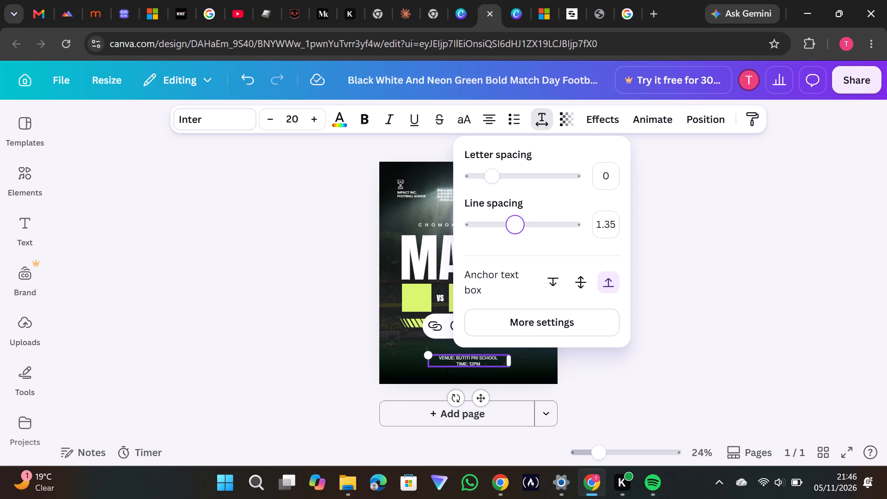
drag(497, 182, 503, 183)
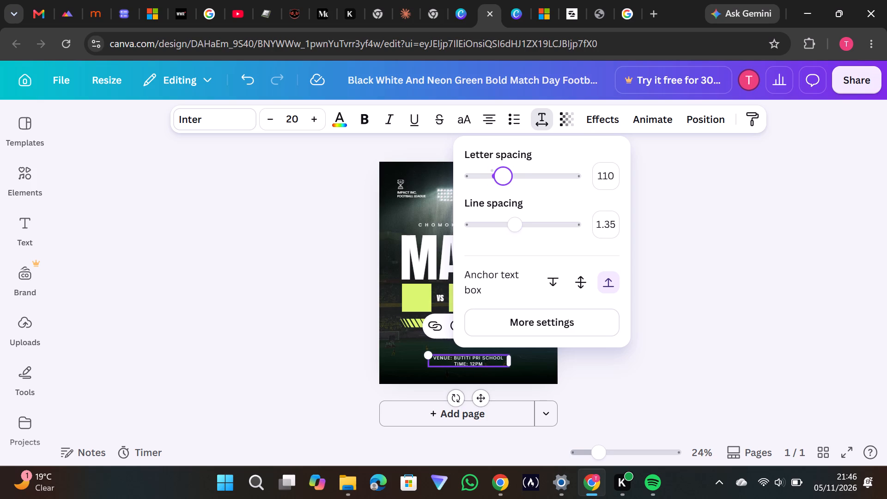
drag(503, 183, 494, 186)
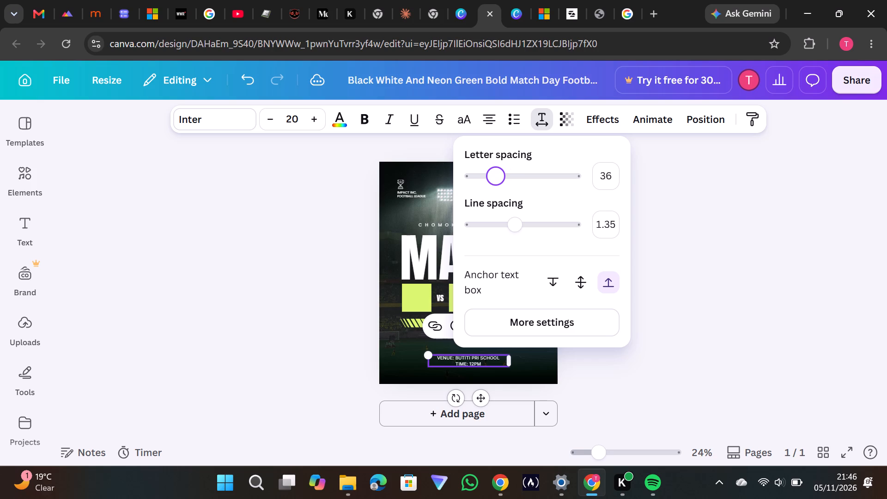
drag(494, 186, 496, 187)
drag(496, 187, 497, 187)
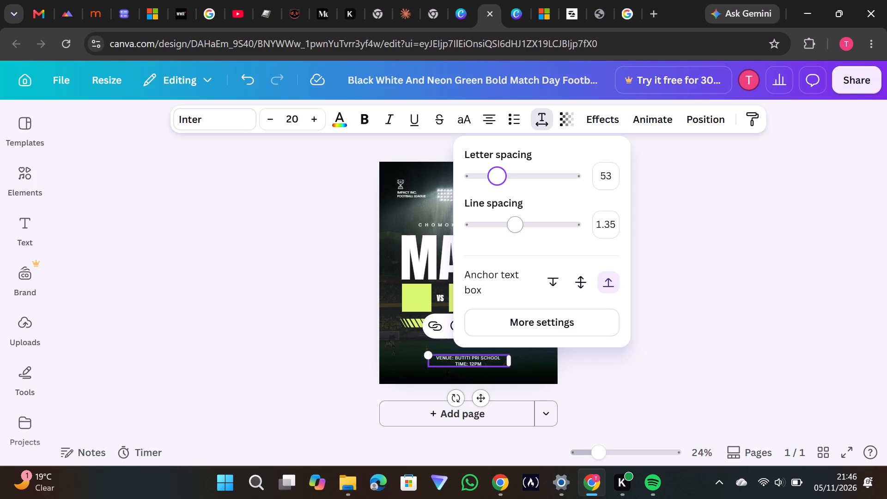
drag(519, 232, 520, 232)
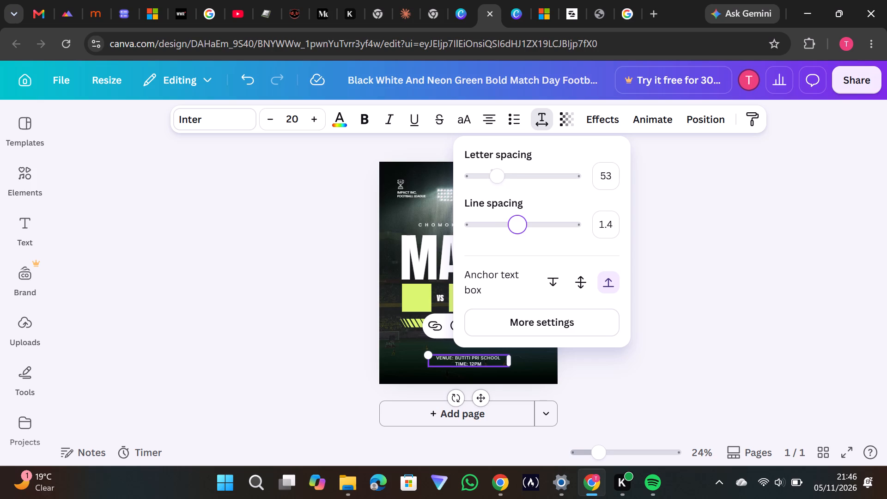
drag(520, 232, 542, 232)
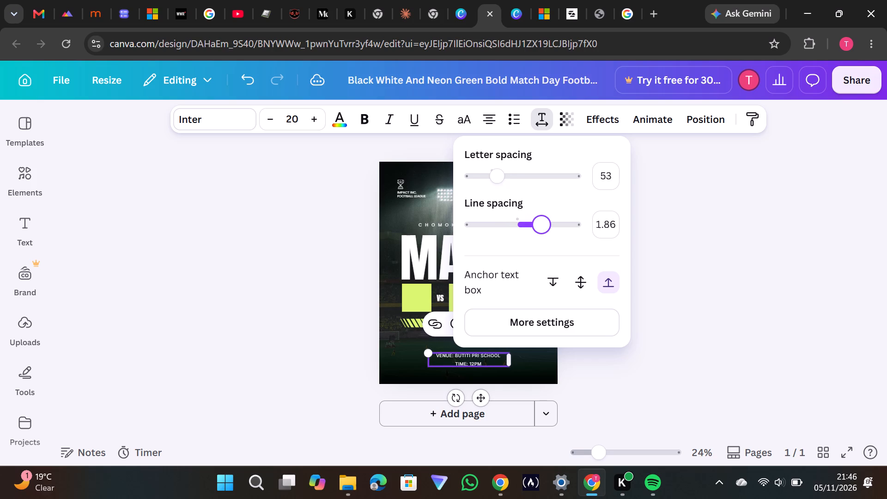
drag(542, 232, 549, 232)
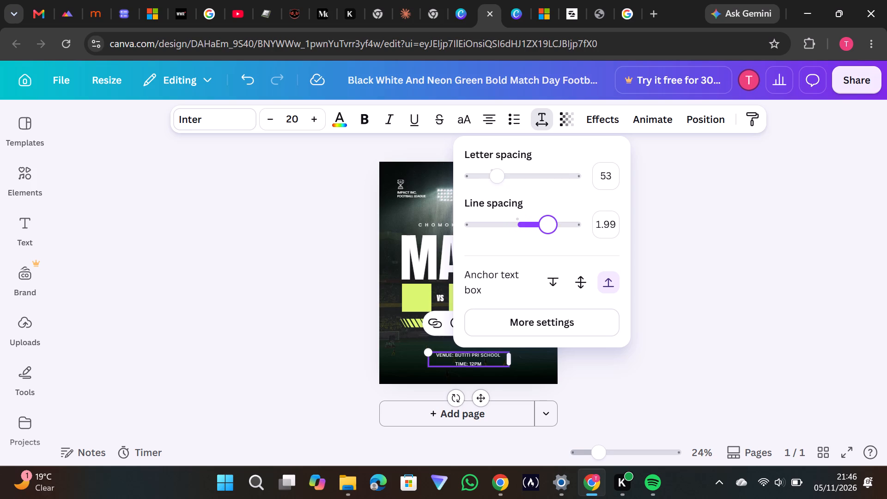
Make the venue and time text at the bottom of the poster bold.
click(367, 120)
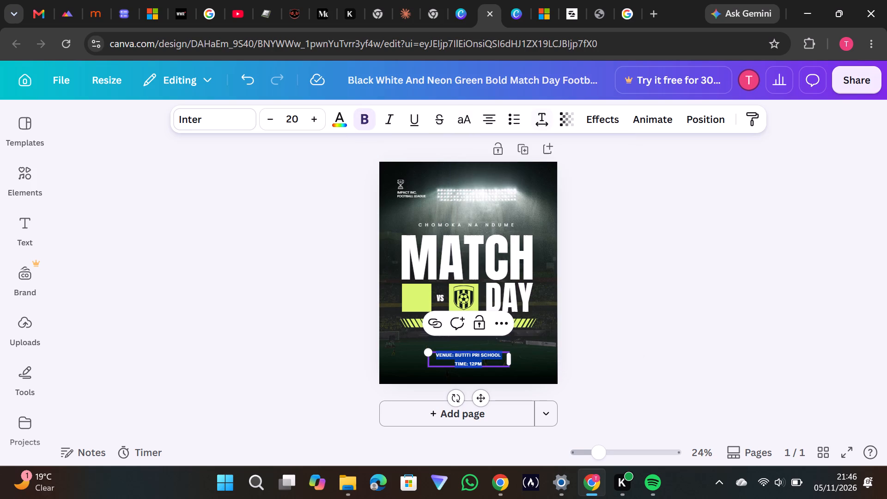
click(367, 120)
click(367, 120)
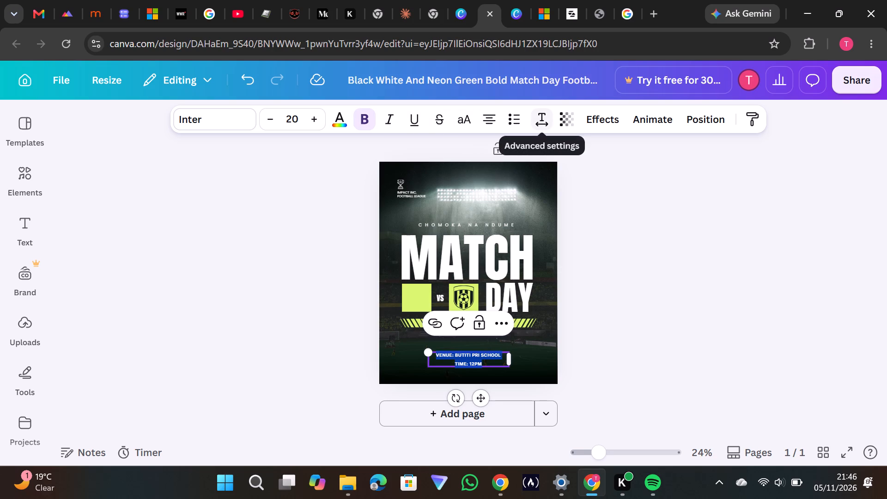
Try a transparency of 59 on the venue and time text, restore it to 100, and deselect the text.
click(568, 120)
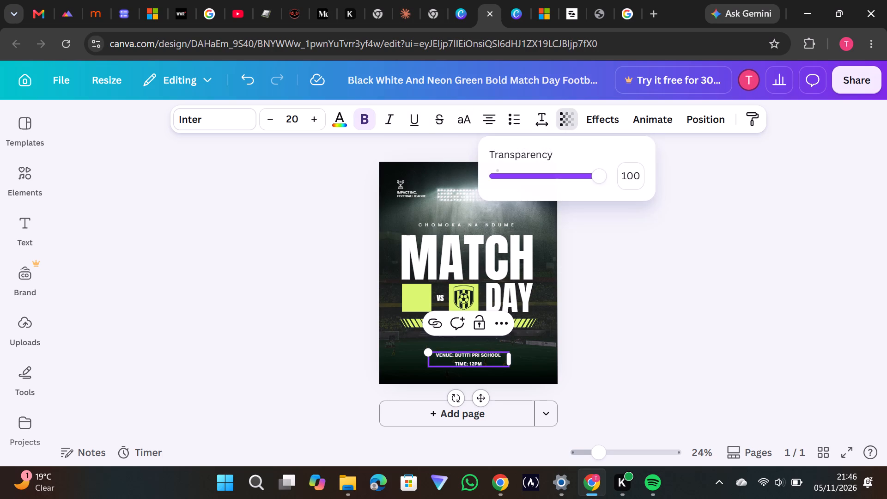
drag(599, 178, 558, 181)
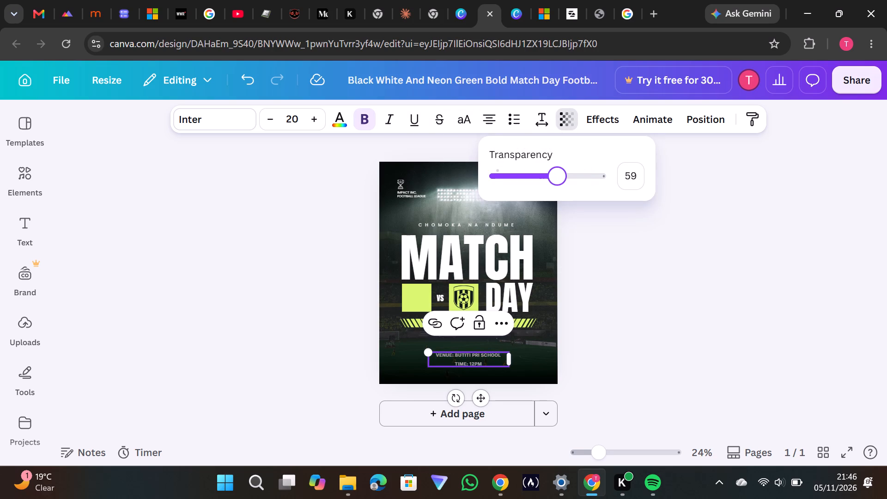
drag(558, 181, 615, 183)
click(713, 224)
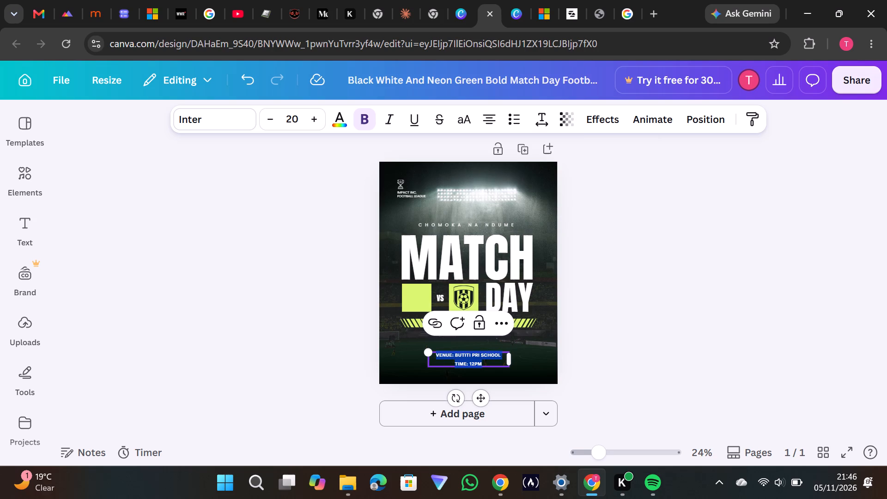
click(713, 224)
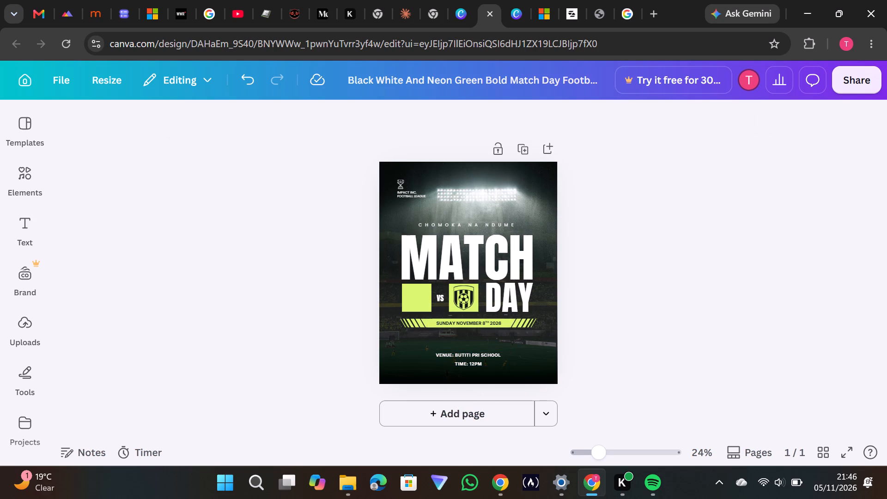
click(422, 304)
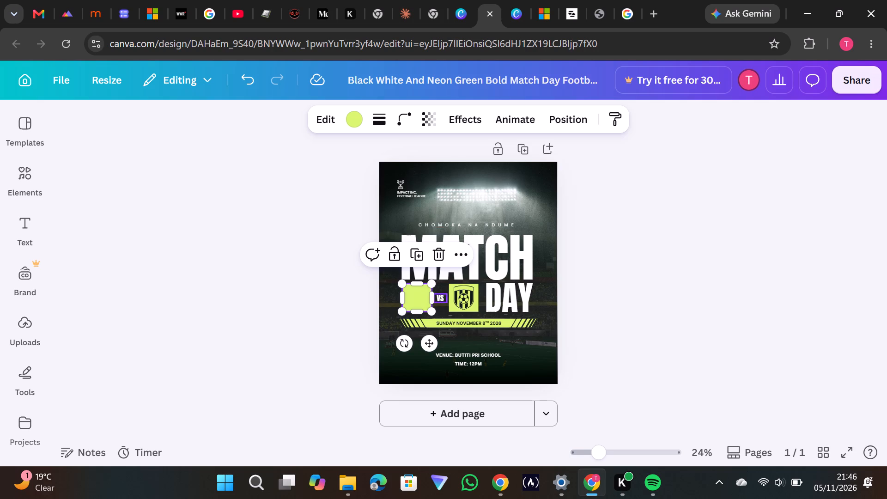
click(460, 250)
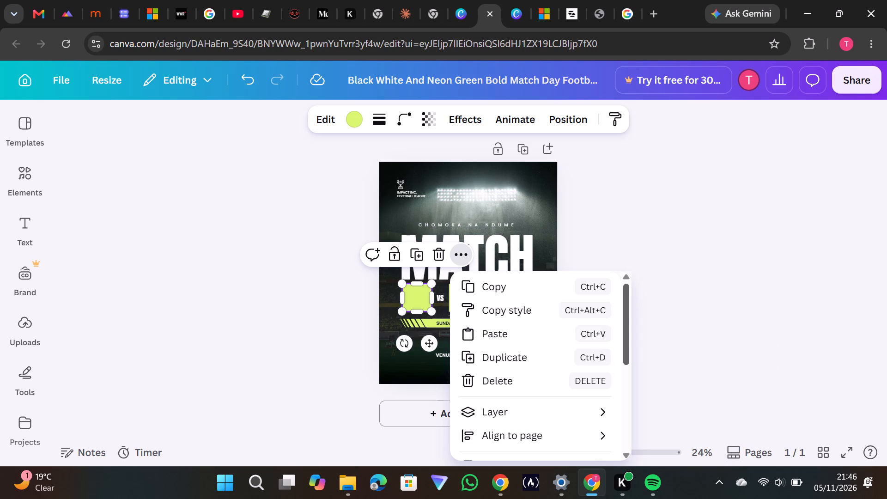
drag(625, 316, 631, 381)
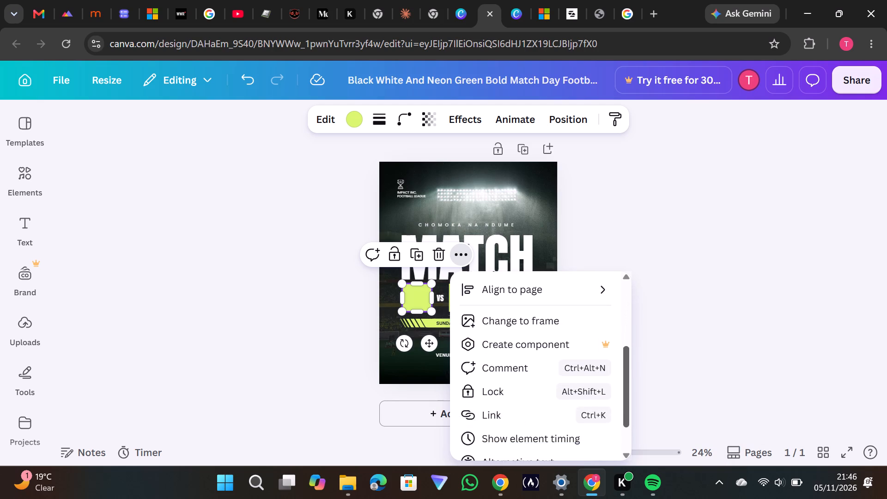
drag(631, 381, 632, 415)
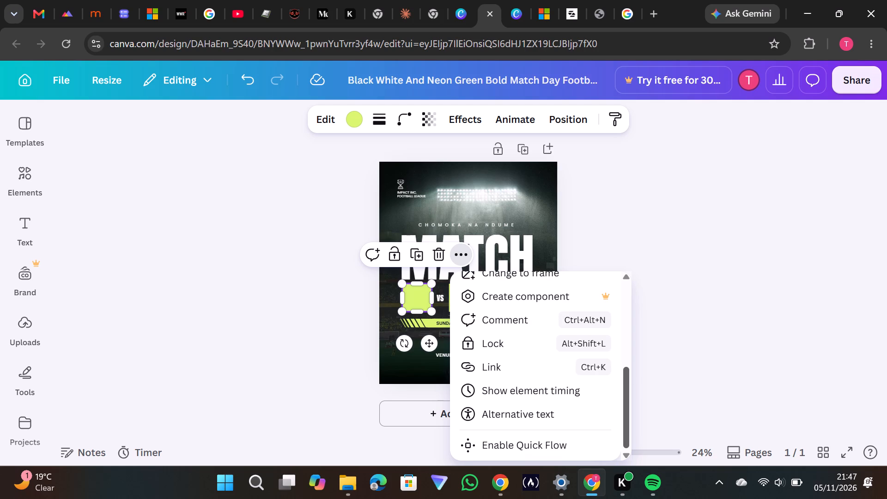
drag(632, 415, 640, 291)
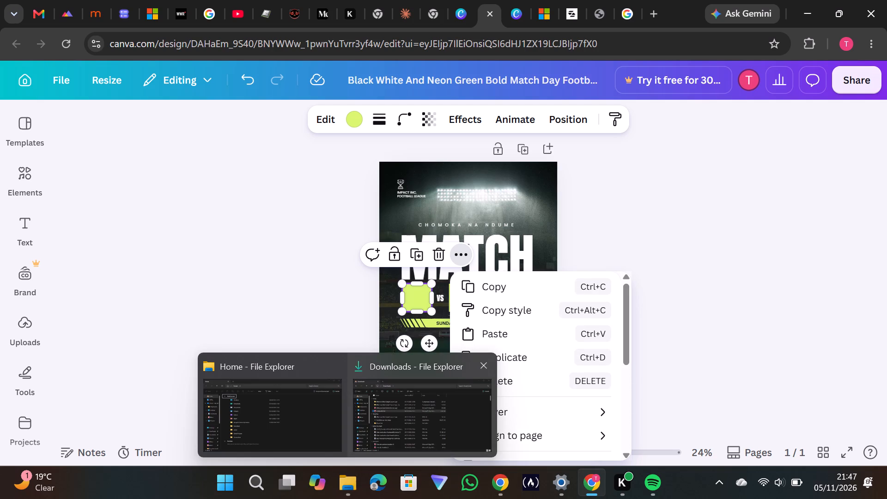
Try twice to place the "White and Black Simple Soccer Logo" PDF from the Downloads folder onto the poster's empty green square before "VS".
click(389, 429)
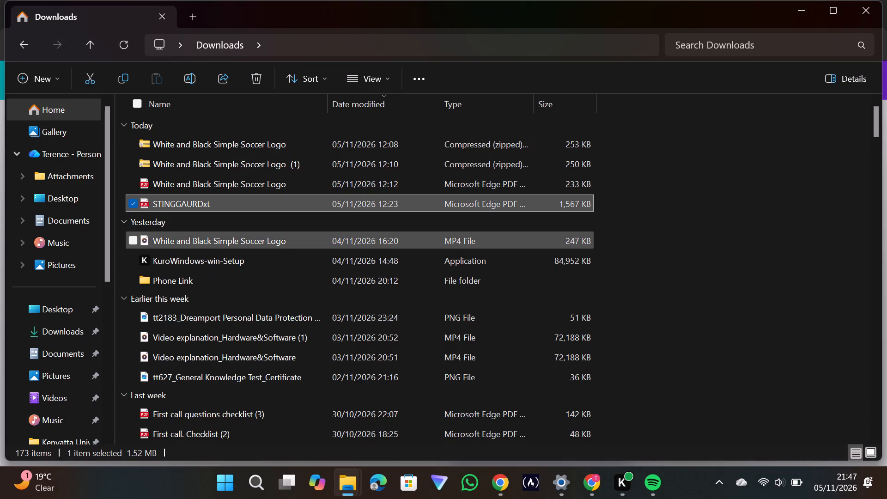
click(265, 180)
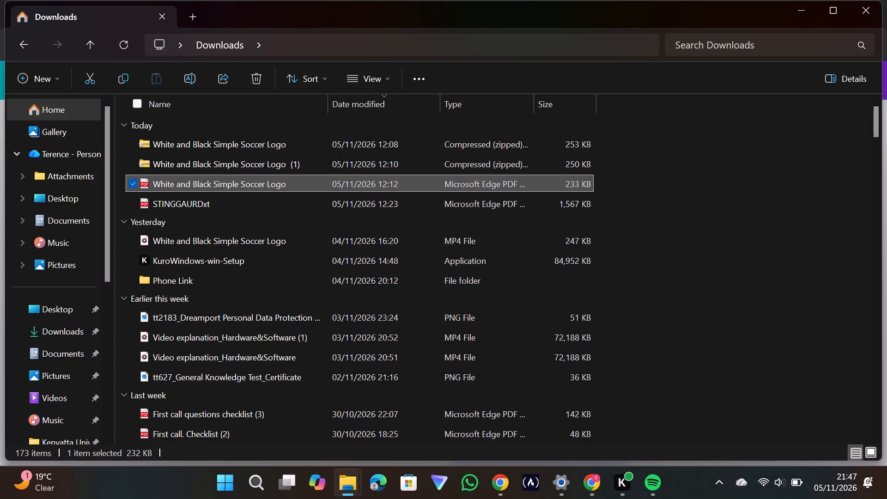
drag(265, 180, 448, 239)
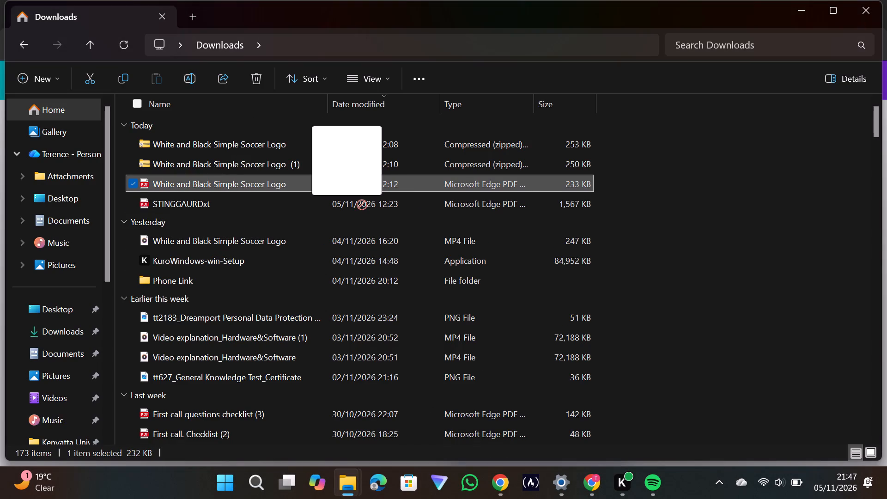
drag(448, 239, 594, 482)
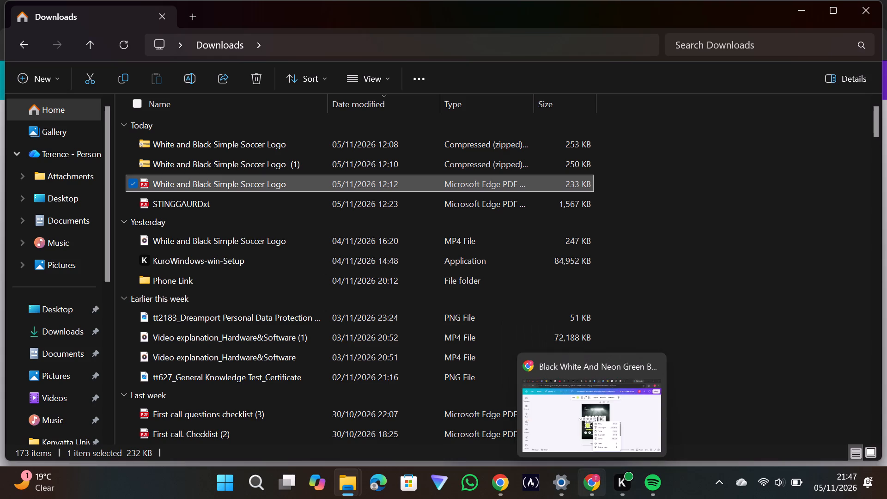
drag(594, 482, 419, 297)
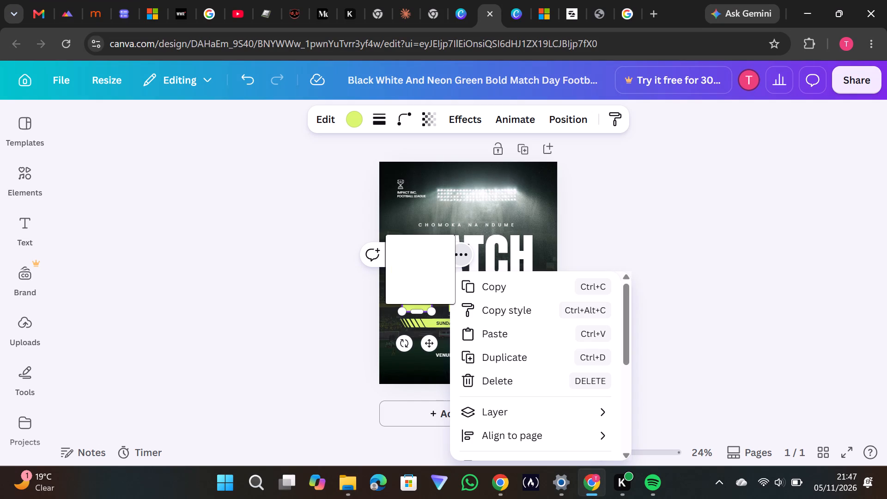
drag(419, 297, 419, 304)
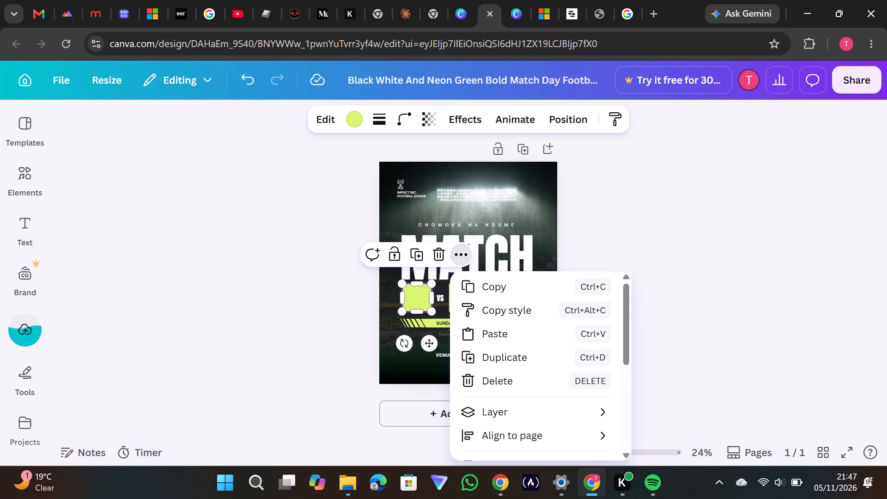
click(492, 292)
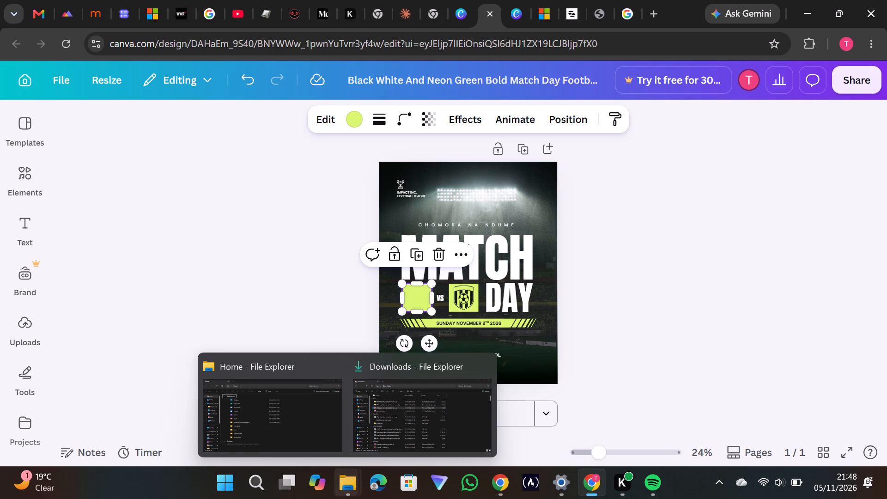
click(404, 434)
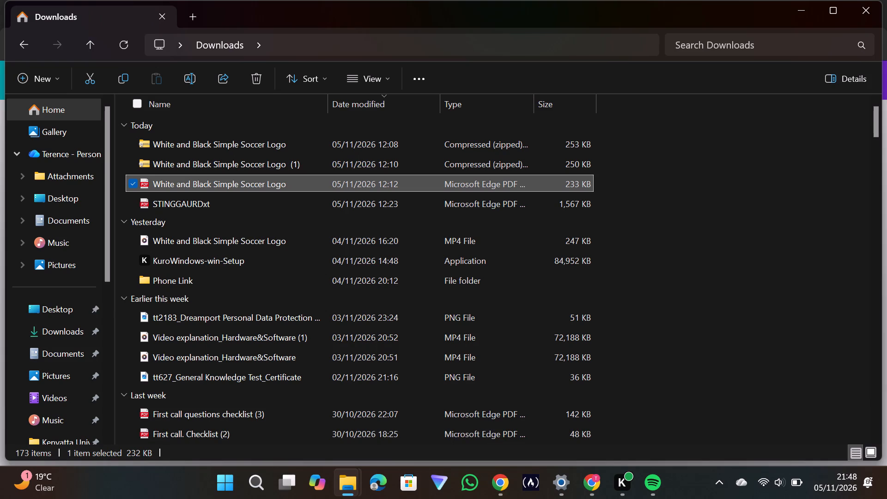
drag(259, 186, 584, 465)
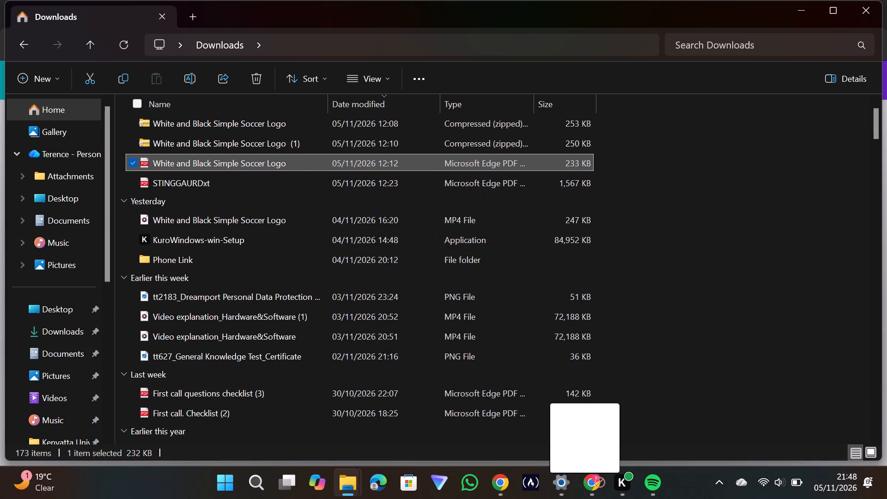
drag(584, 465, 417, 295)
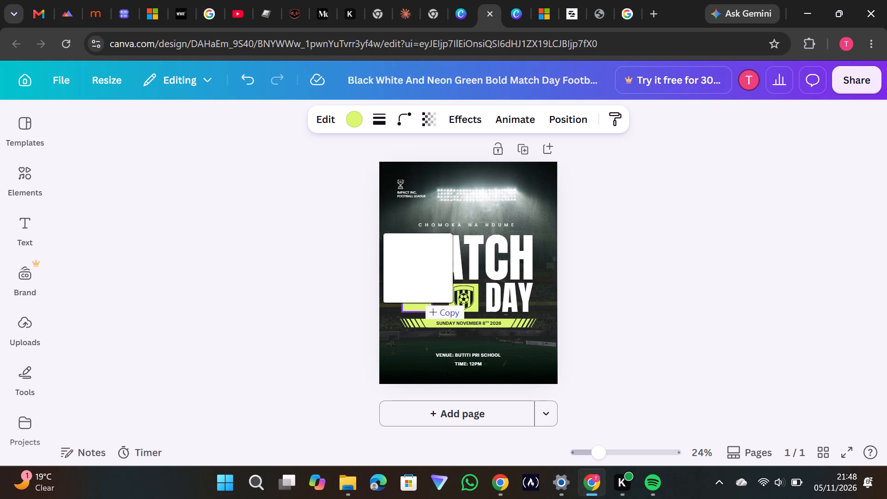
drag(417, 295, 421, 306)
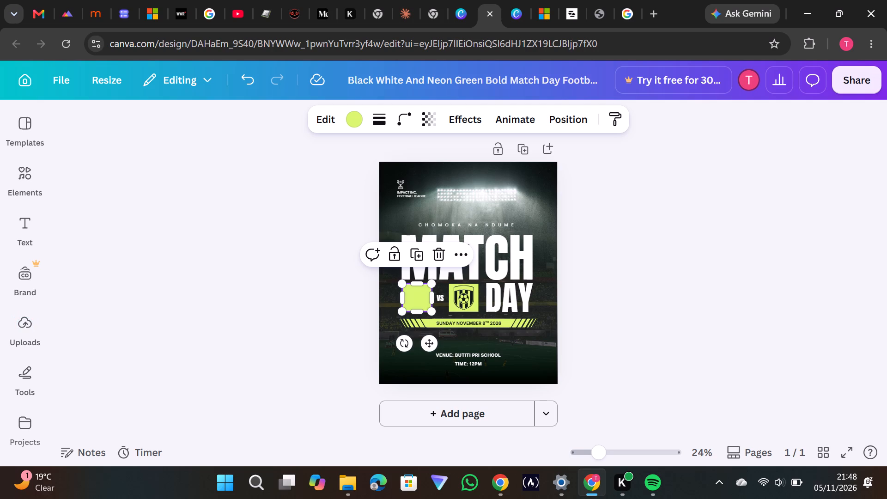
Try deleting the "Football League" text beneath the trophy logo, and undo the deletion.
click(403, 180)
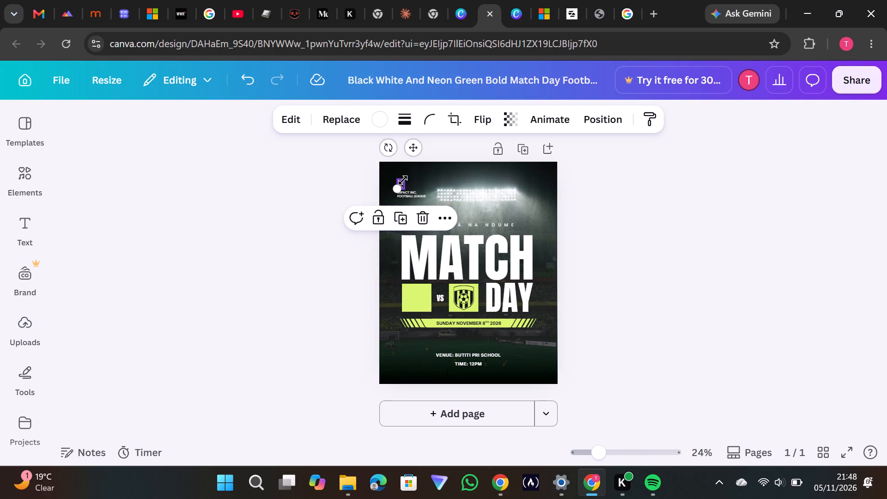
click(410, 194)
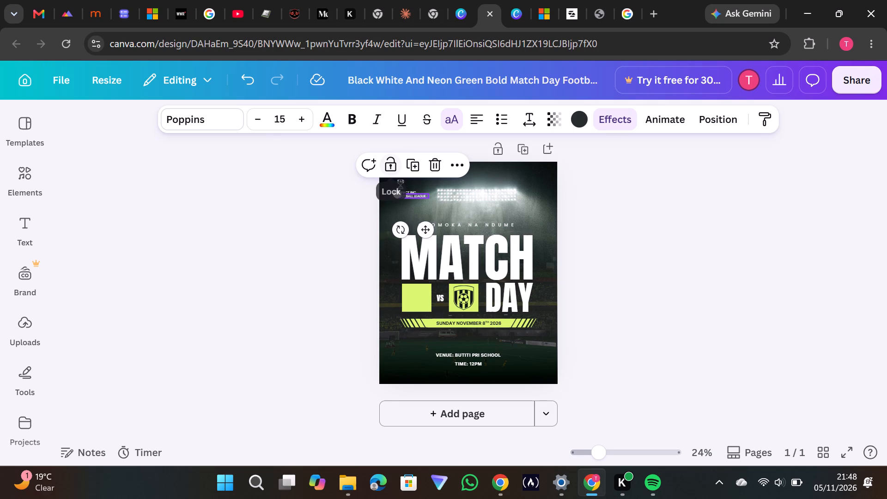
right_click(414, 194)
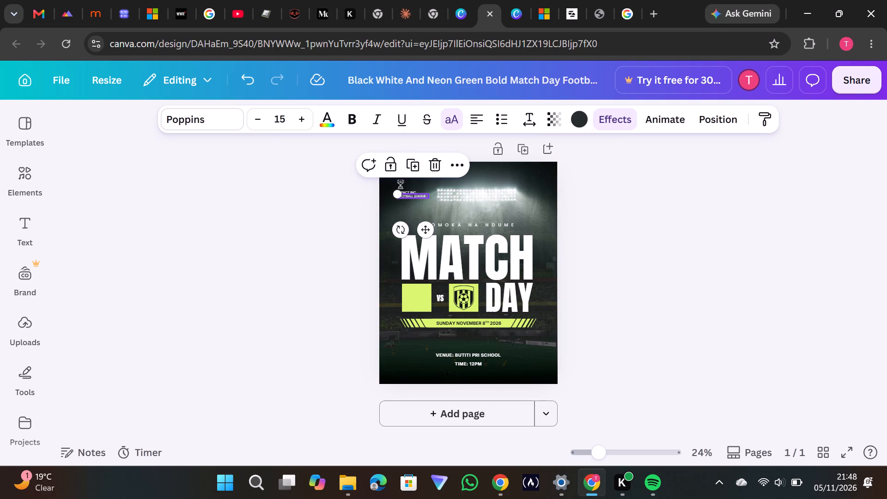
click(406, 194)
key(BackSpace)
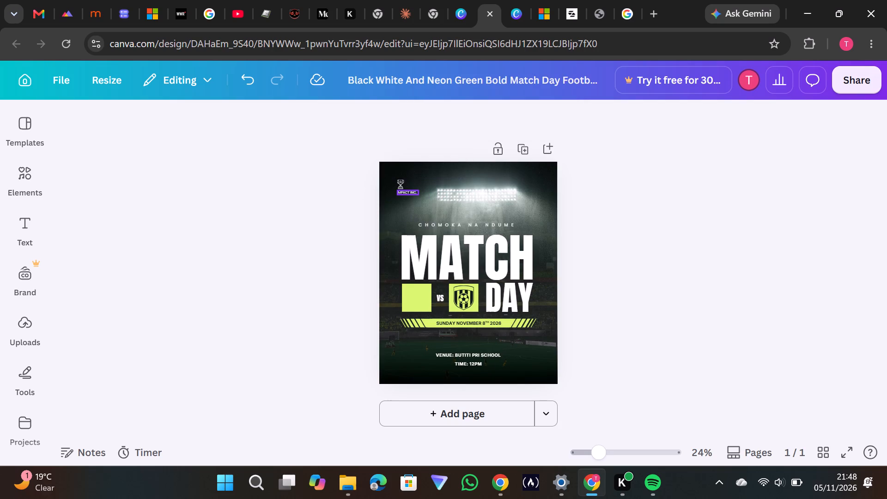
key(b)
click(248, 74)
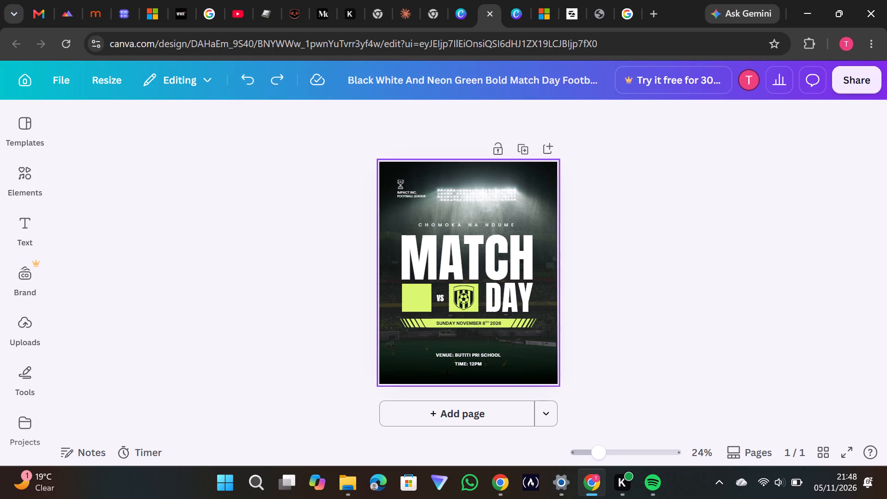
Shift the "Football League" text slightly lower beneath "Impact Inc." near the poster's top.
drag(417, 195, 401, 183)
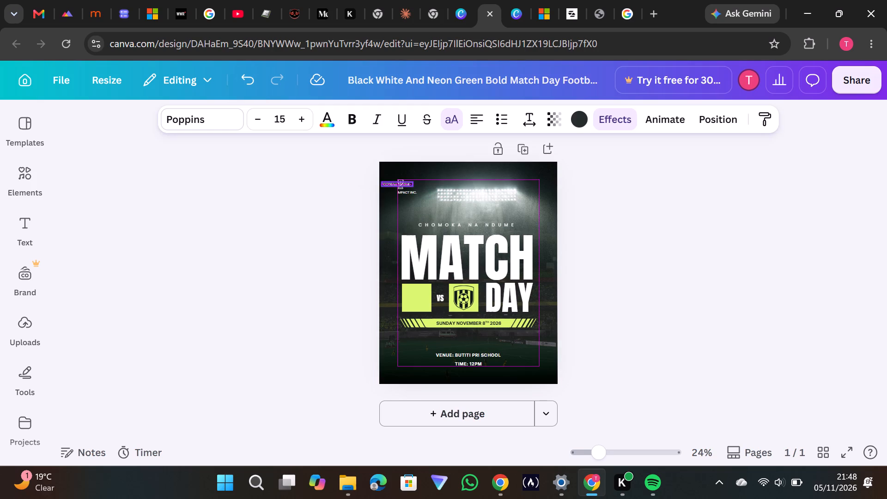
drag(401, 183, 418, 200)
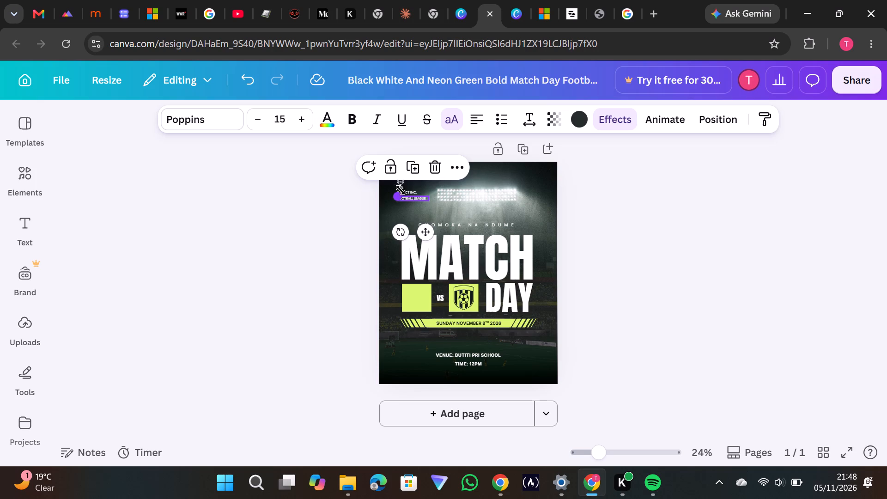
Replace the "Impact Inc." text beneath the trophy logo with "BUTITI SPORTS ACADEMY FOOTBALL".
click(407, 192)
right_click(407, 192)
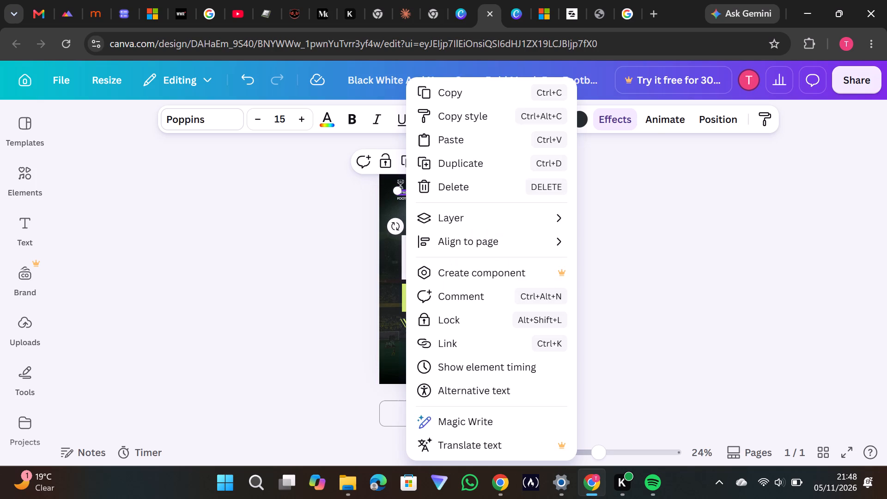
click(721, 171)
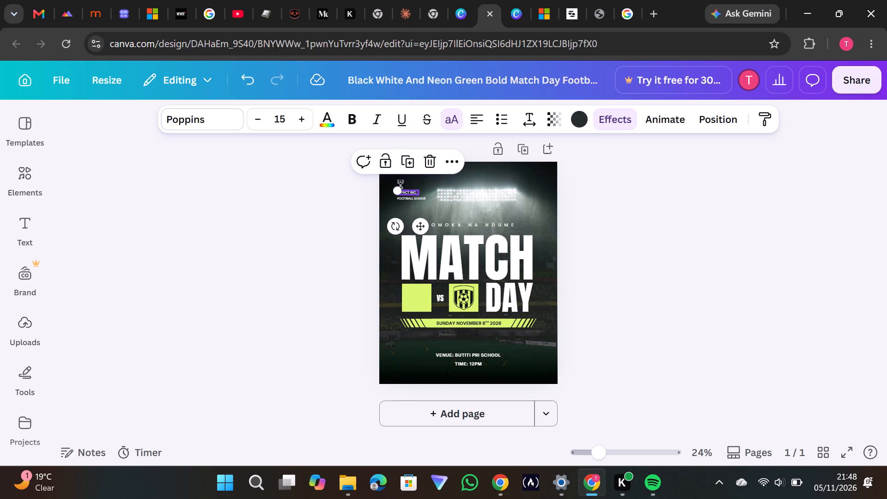
click(417, 191)
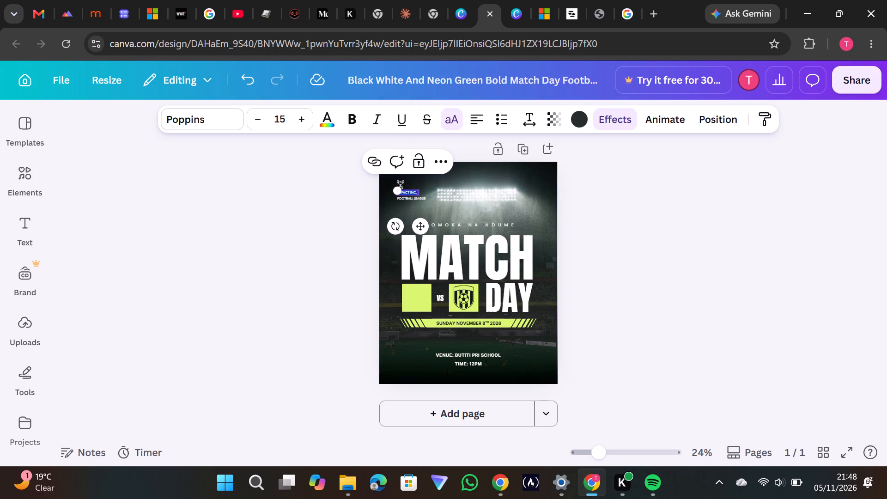
key(BackSpace)
text(BUTITI)
key(space)
text(SPORTS ACAD)
text(EMY)
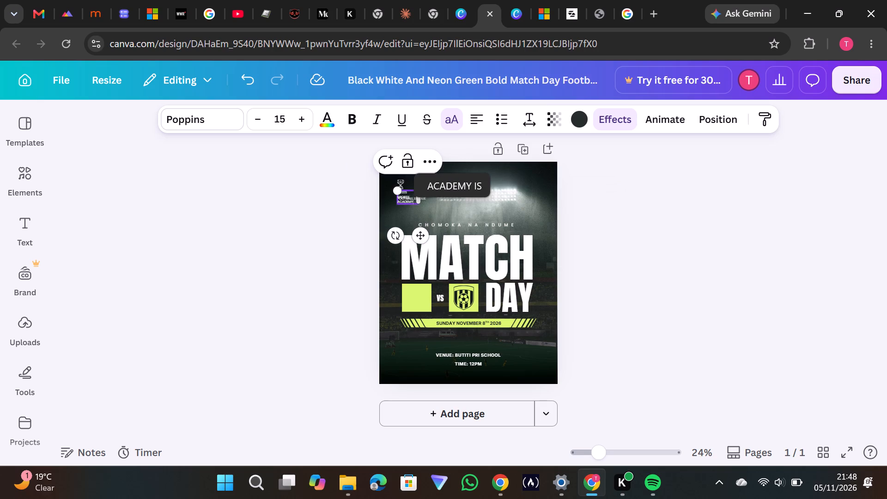
key(space)
text(FOO)
text(TBALL)
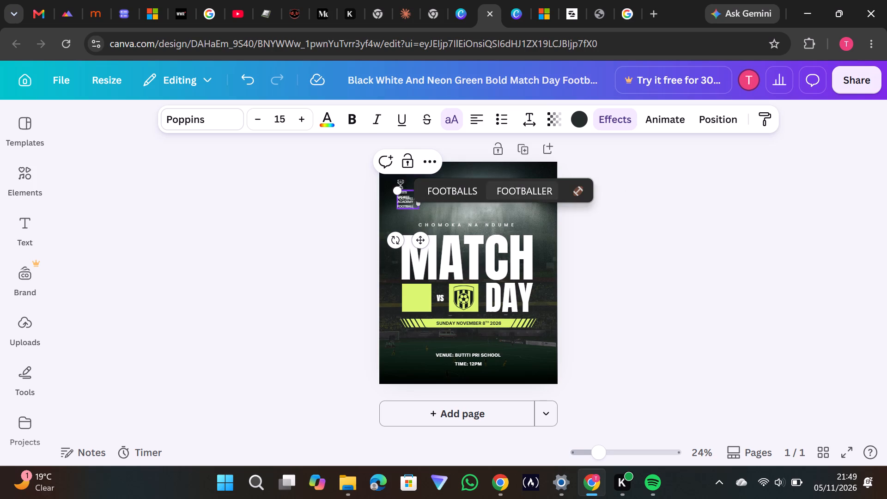
Widen the "Butiti Sports Academy Football" text box so its text wraps onto two lines.
drag(401, 198, 428, 194)
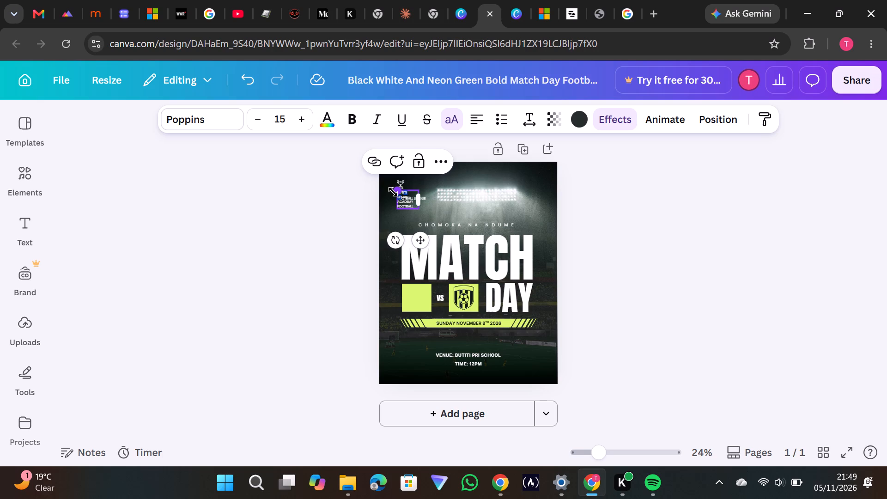
drag(418, 197, 445, 198)
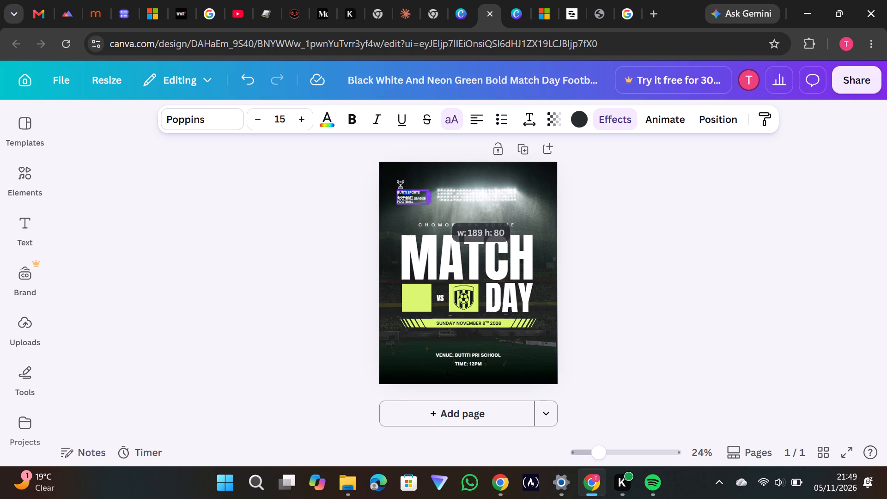
drag(445, 198, 450, 198)
Delete the small trophy logo above the academy name on the poster.
drag(417, 193, 402, 189)
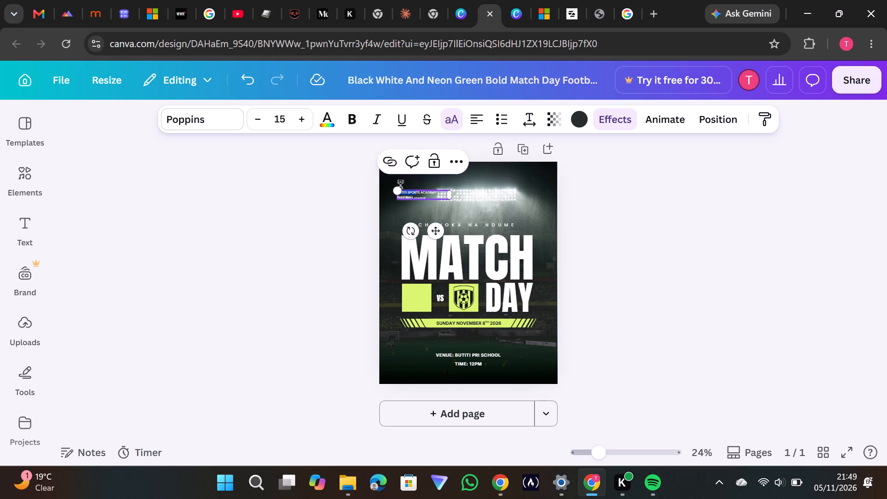
drag(402, 189, 400, 179)
click(401, 180)
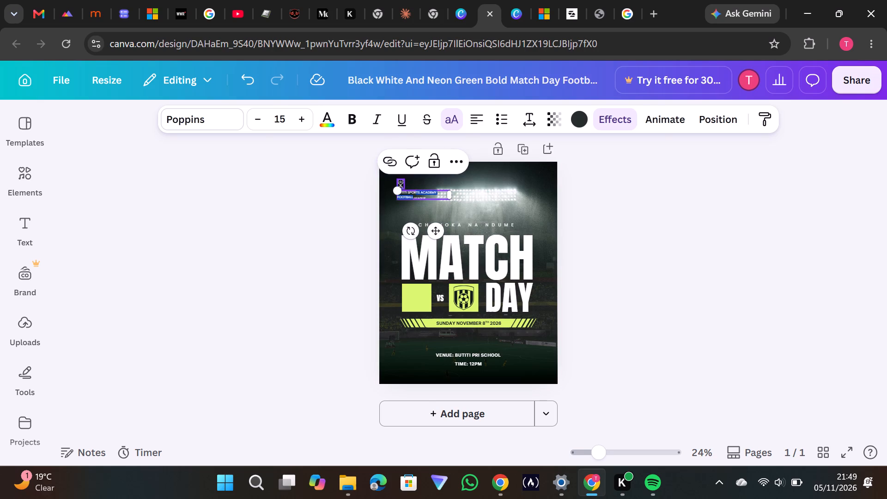
click(420, 212)
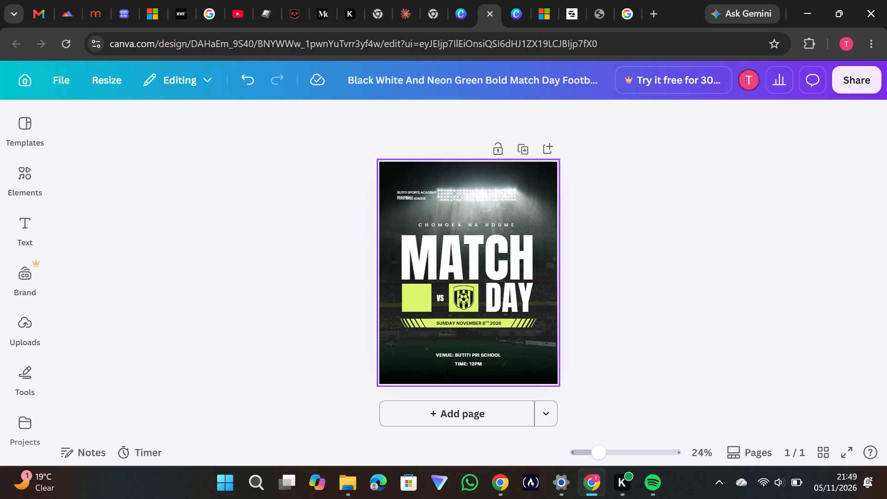
Move the "Butiti Sports Academy Football" text up into the poster's upper-left corner and deselect it.
drag(413, 192, 402, 176)
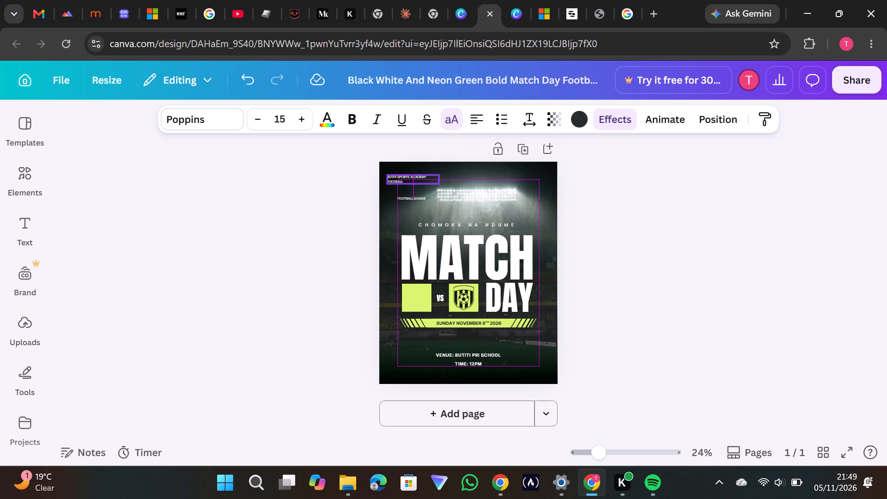
drag(402, 176, 403, 172)
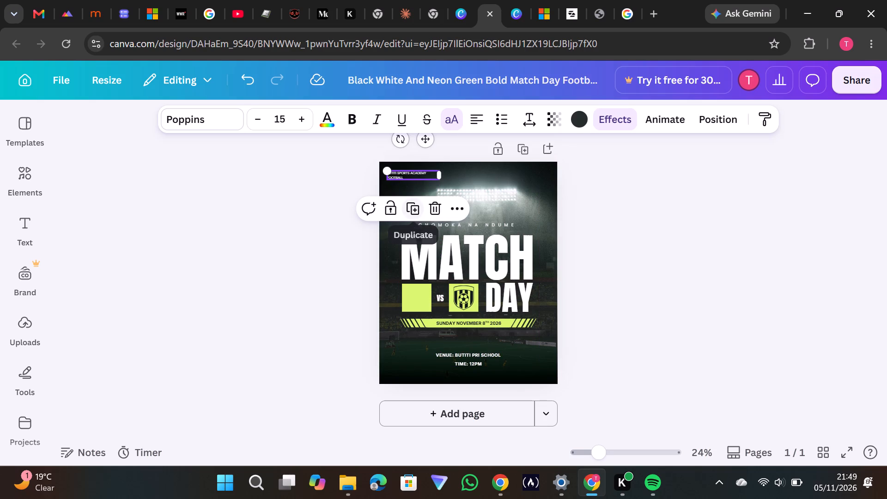
click(617, 173)
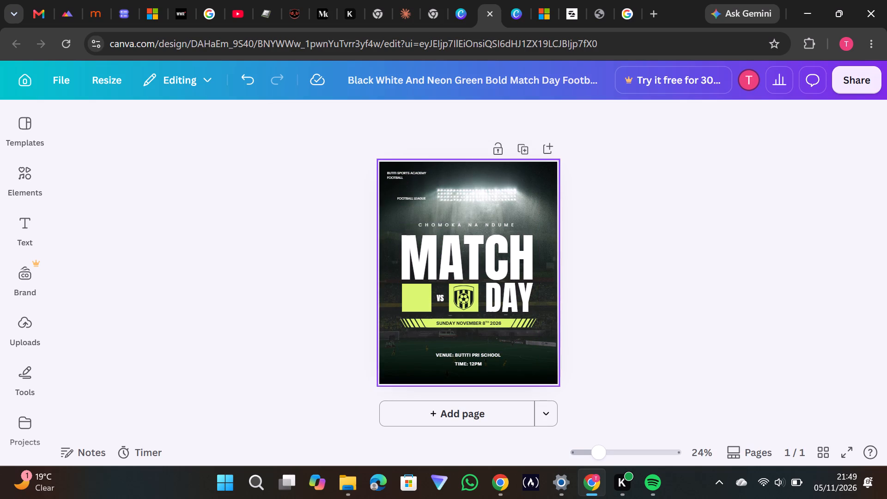
Delete the leftover "Football League" text near the top of the poster.
click(419, 195)
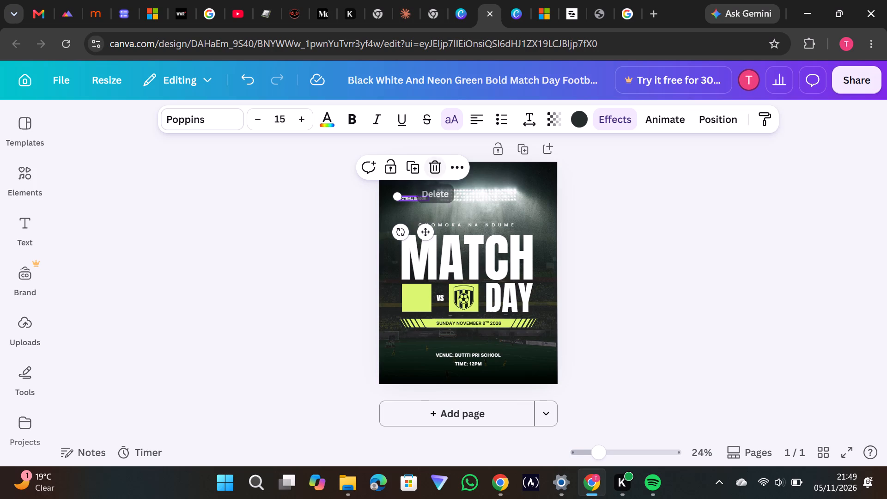
click(434, 166)
Make the "Butiti Sports Academy Football" text in the poster's corner bold.
click(407, 172)
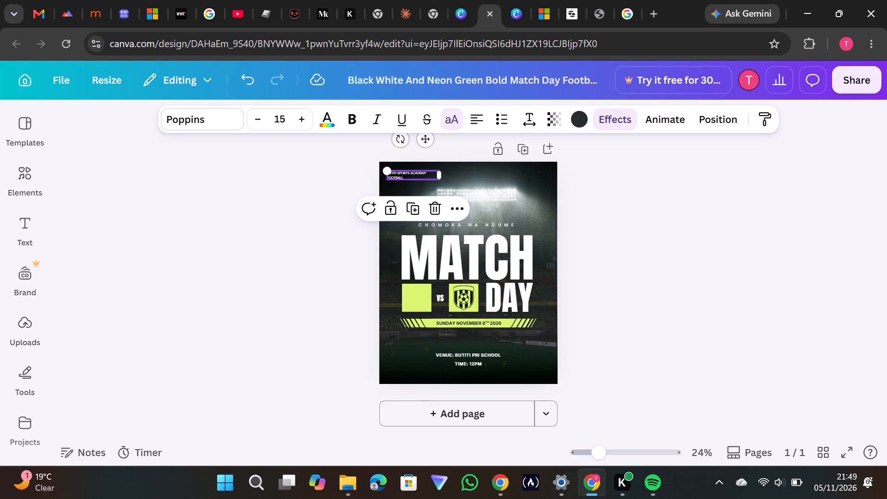
click(352, 119)
Set the academy text's line spacing to 1.64 and letter spacing to 58, with its text box anchored to the middle.
click(535, 120)
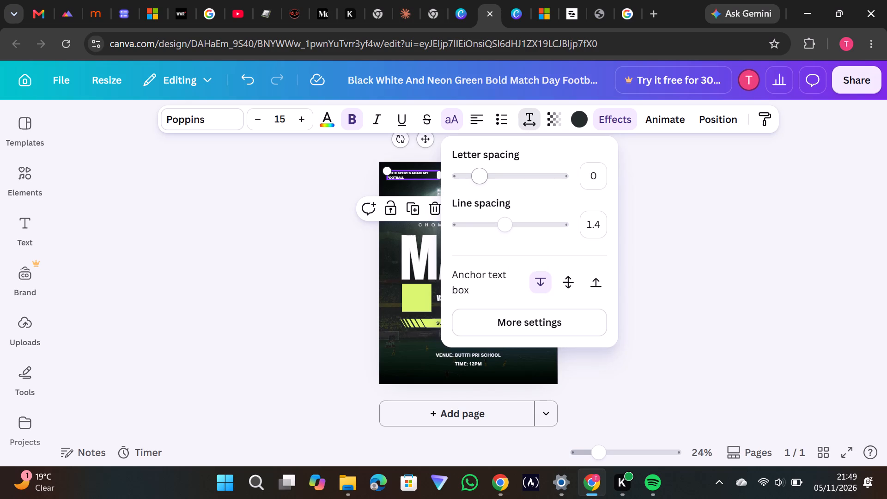
drag(509, 226, 519, 226)
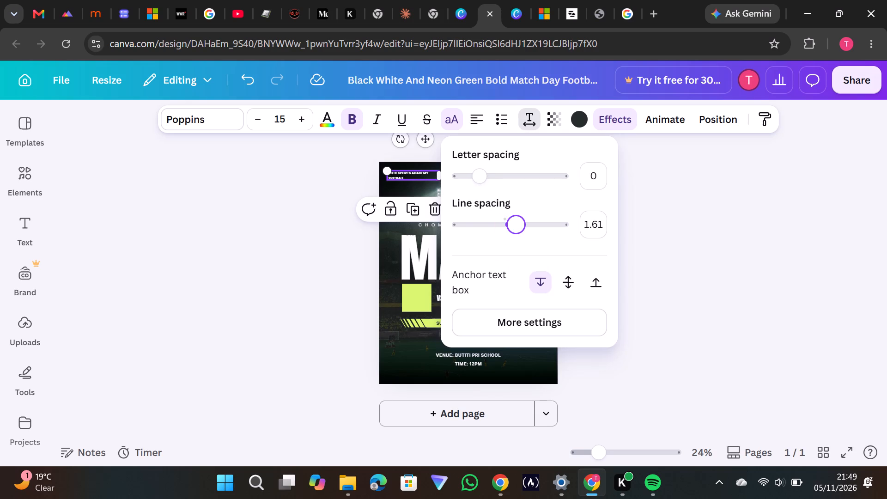
drag(519, 226, 518, 225)
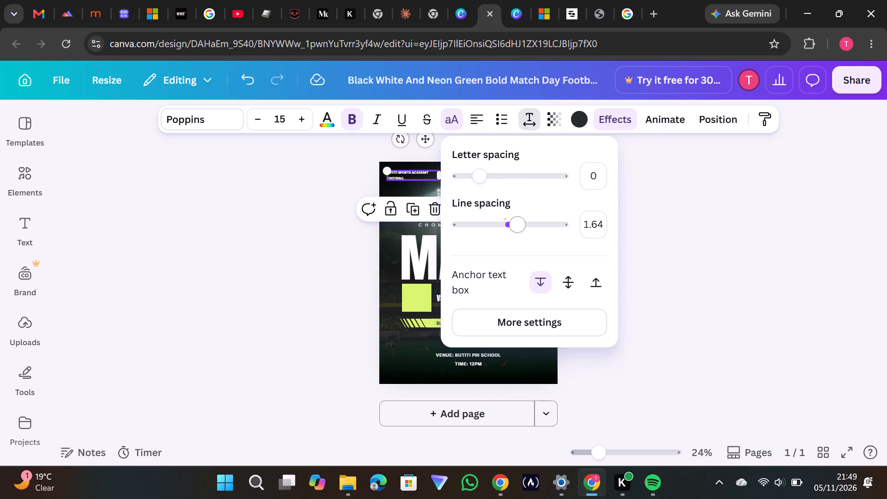
click(485, 184)
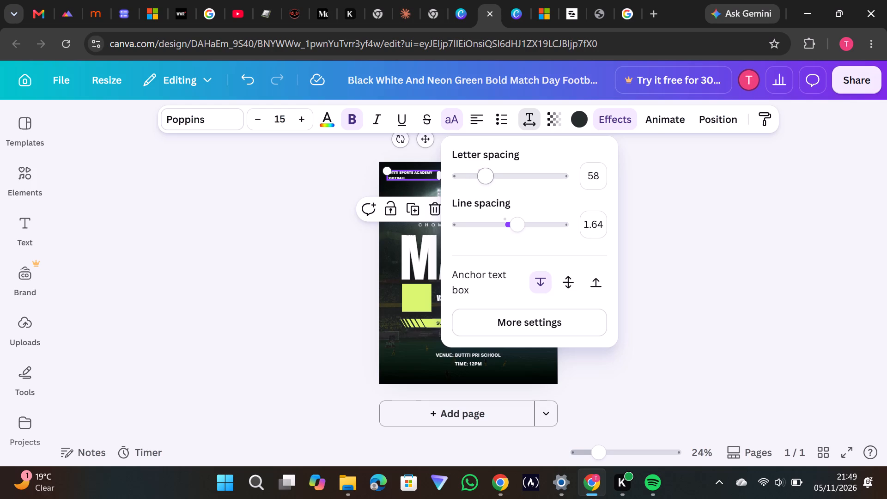
click(565, 280)
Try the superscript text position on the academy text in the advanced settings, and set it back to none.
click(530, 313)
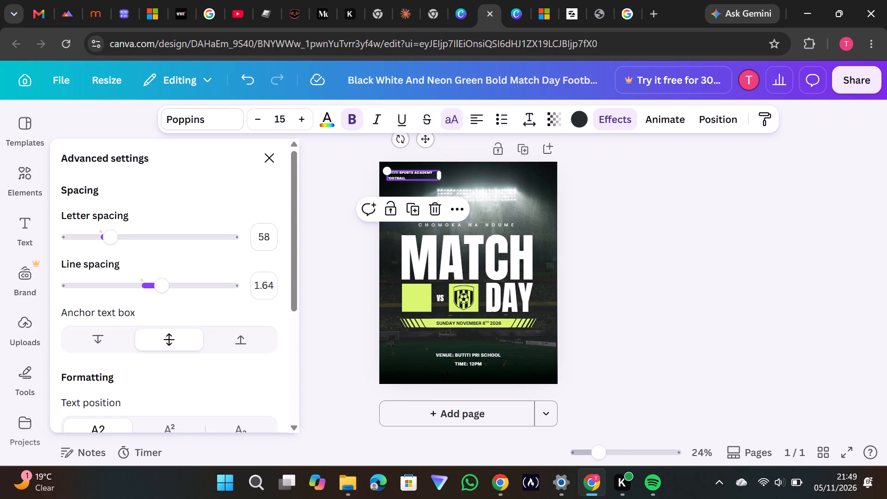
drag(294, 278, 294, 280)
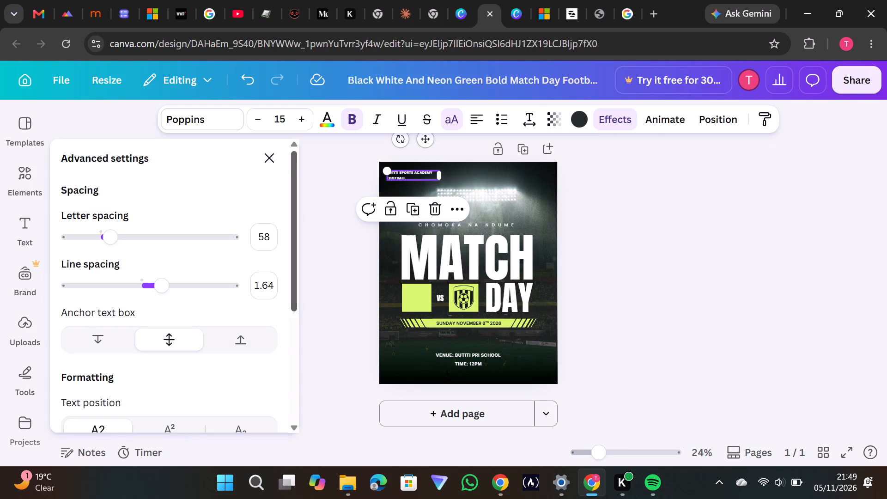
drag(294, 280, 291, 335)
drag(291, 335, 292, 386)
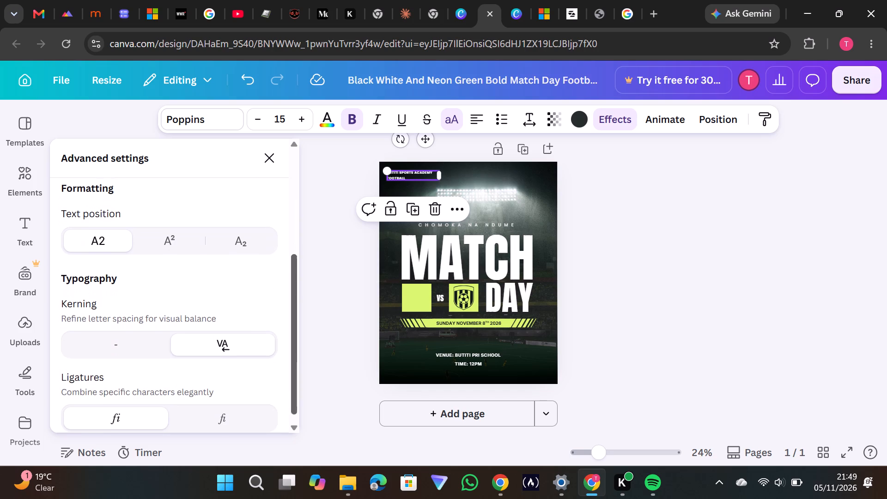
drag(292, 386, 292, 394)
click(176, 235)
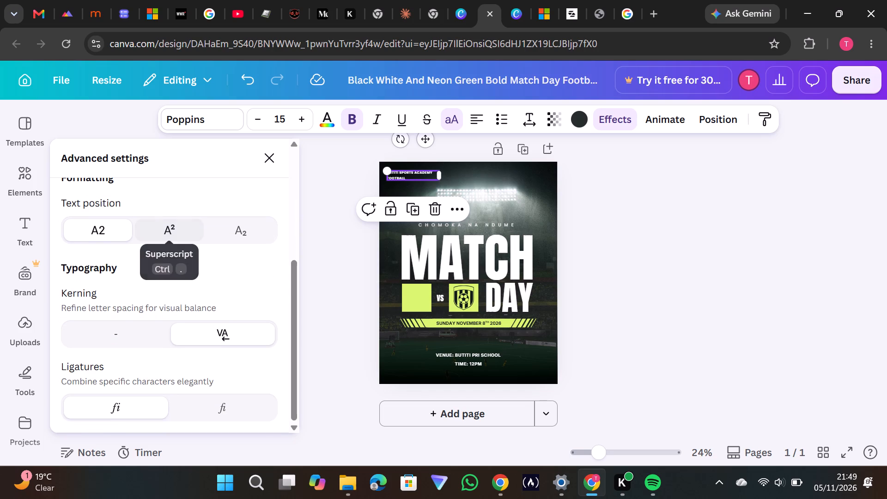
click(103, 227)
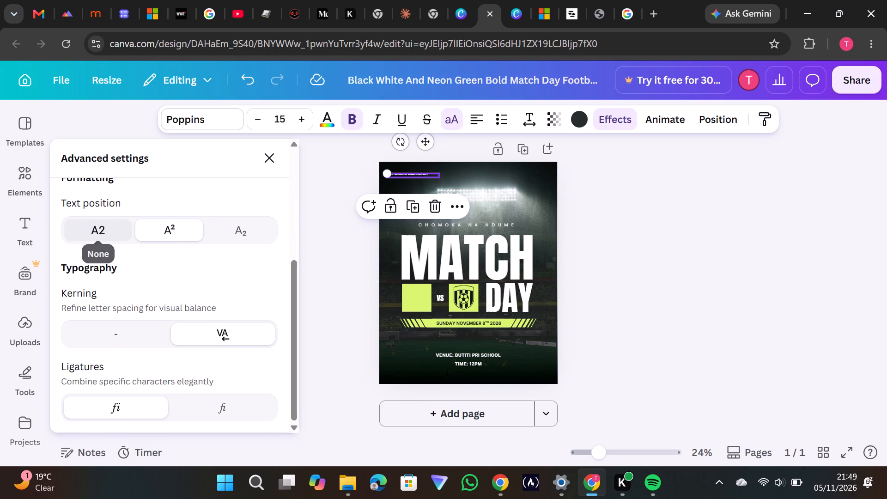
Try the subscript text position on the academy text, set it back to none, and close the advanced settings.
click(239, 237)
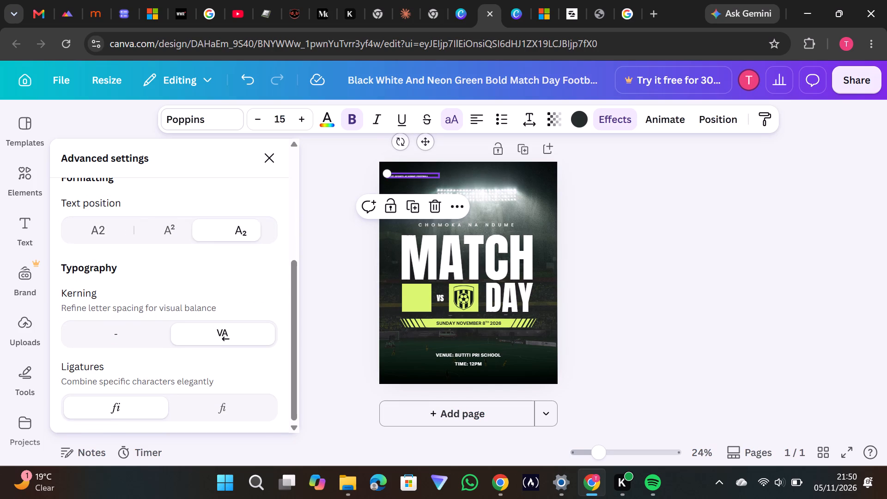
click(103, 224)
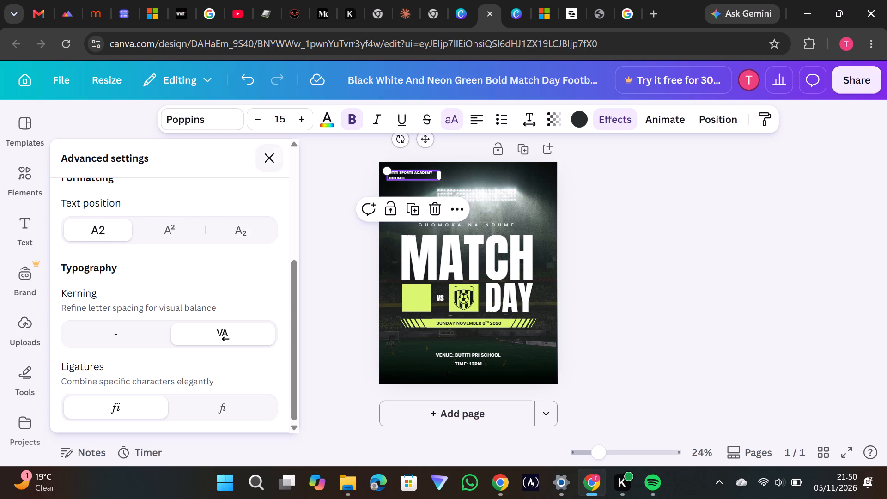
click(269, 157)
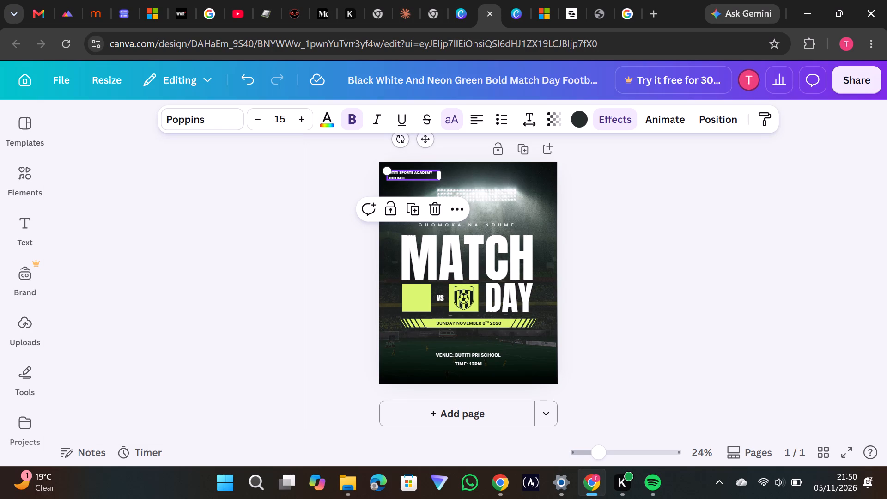
Delete the word "Football" from the poster's corner text, leaving only "Butiti Sports Academy".
click(419, 174)
click(419, 174)
click(419, 174)
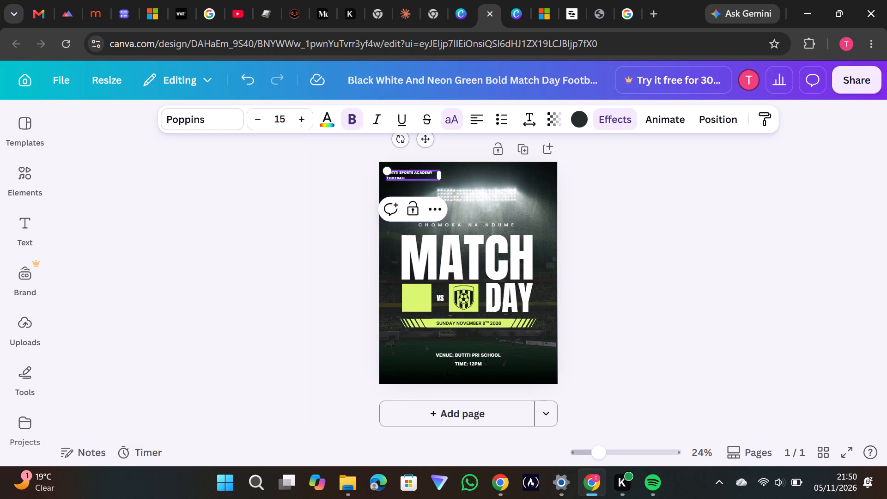
right_click(419, 174)
click(419, 174)
key(super+period)
click(408, 176)
key(BackSpace)
key(BackSpace)
key(BackSpace)
key(BackSpace)
key(BackSpace)
key(BackSpace)
key(BackSpace)
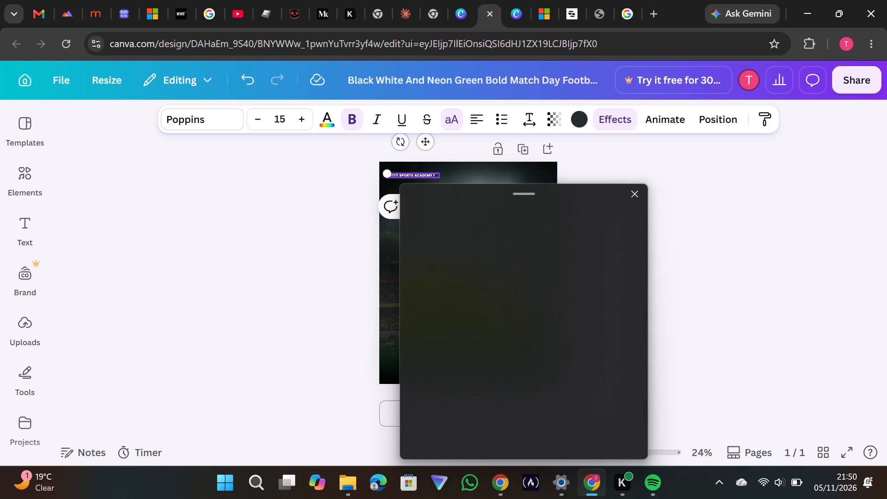
key(BackSpace)
click(637, 195)
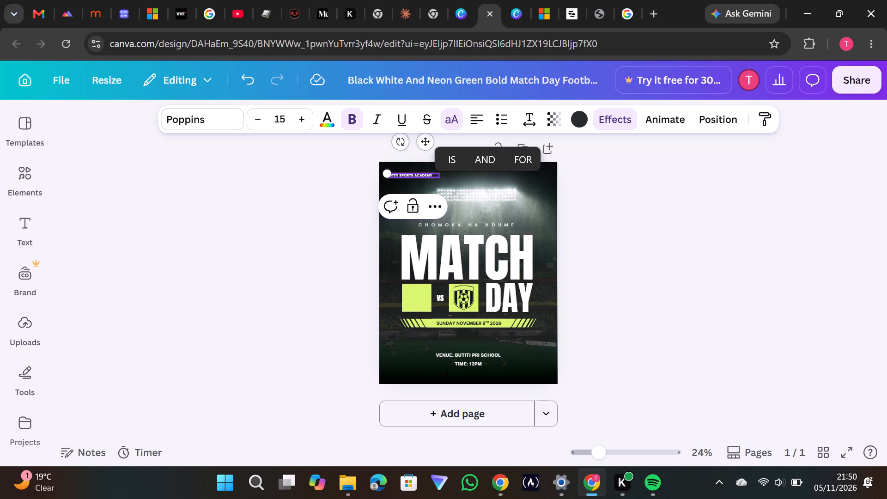
click(426, 176)
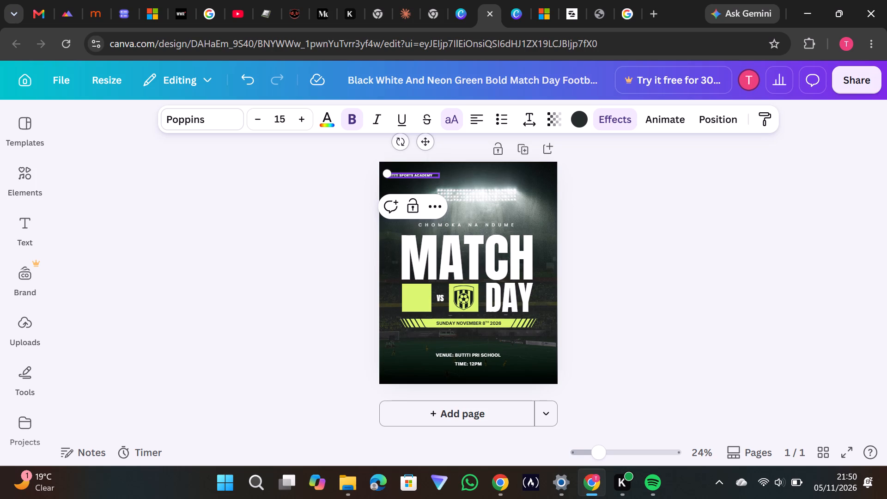
click(439, 175)
click(431, 175)
drag(437, 174, 429, 182)
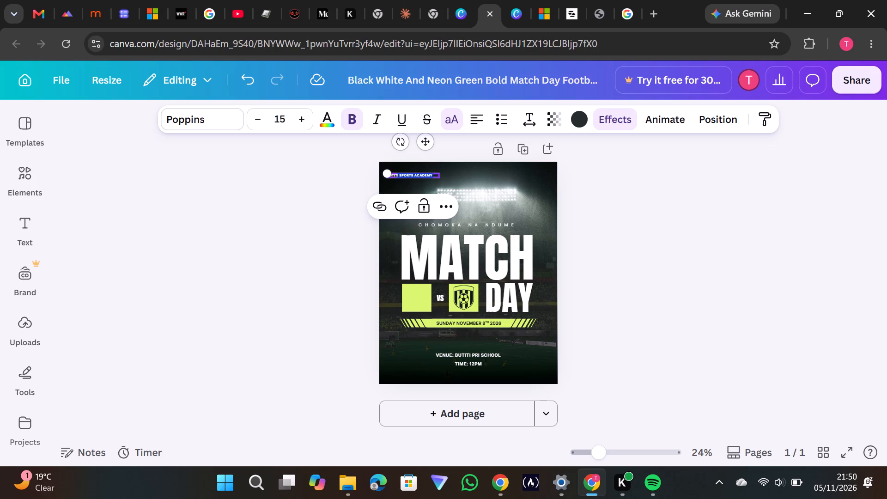
click(608, 189)
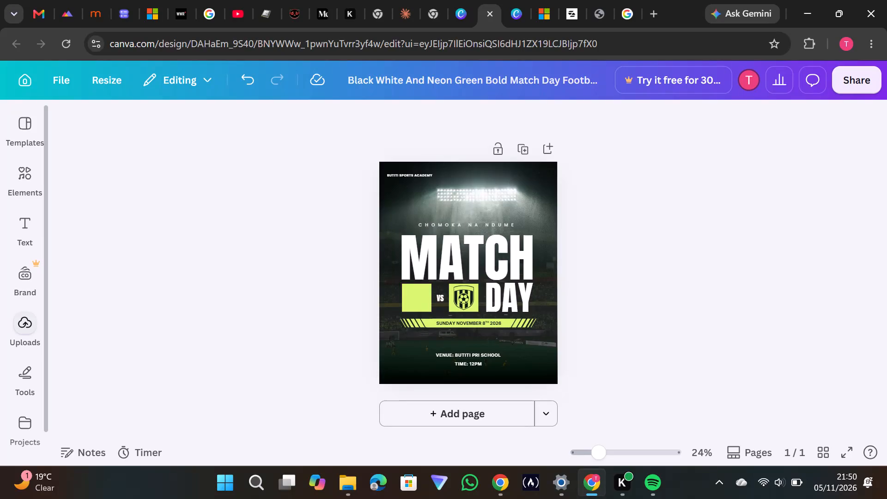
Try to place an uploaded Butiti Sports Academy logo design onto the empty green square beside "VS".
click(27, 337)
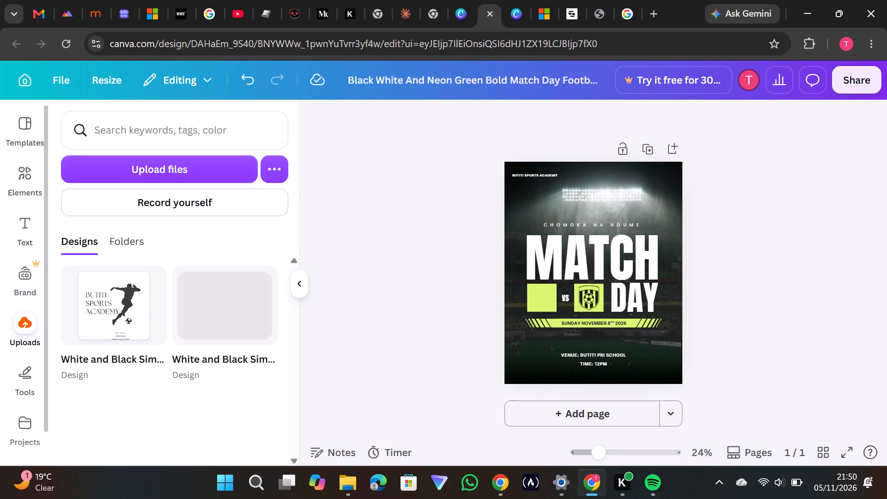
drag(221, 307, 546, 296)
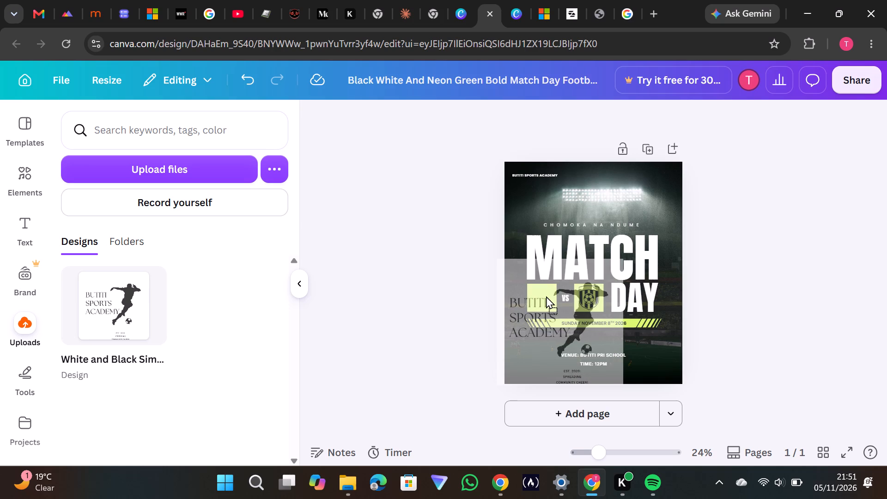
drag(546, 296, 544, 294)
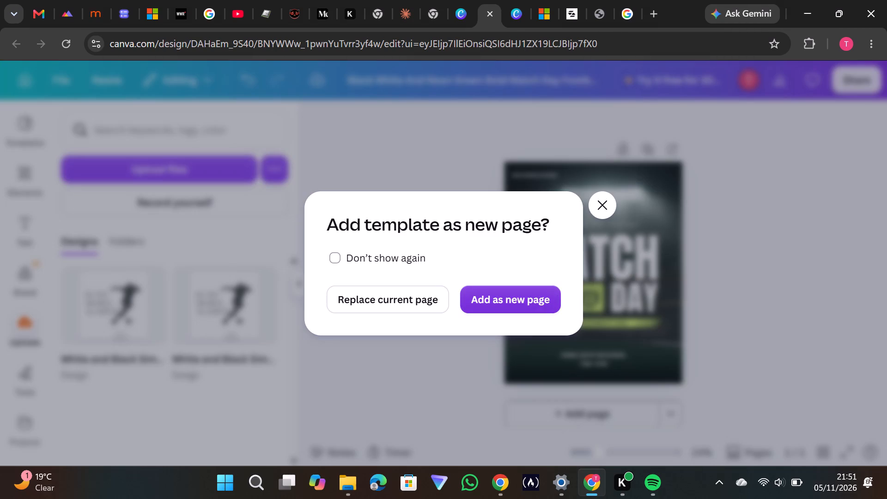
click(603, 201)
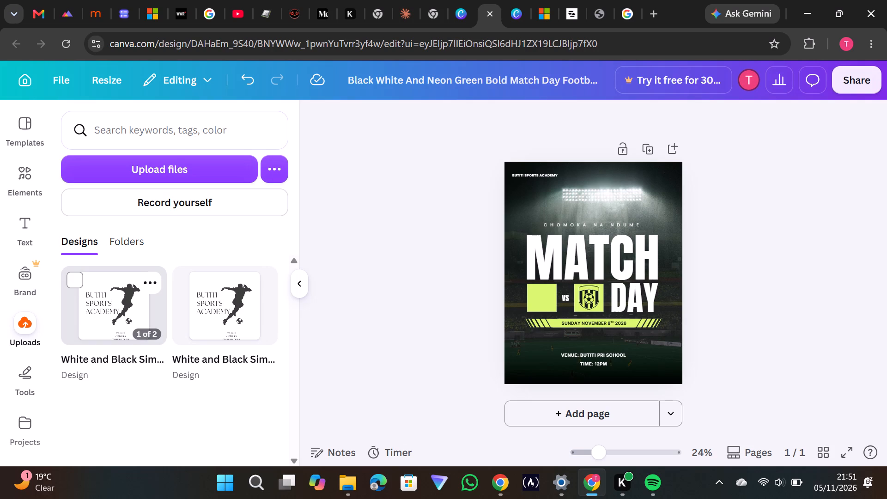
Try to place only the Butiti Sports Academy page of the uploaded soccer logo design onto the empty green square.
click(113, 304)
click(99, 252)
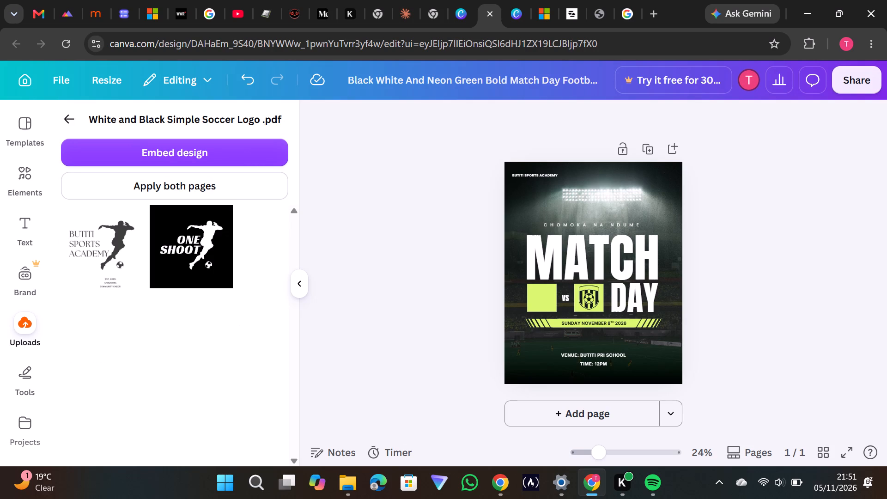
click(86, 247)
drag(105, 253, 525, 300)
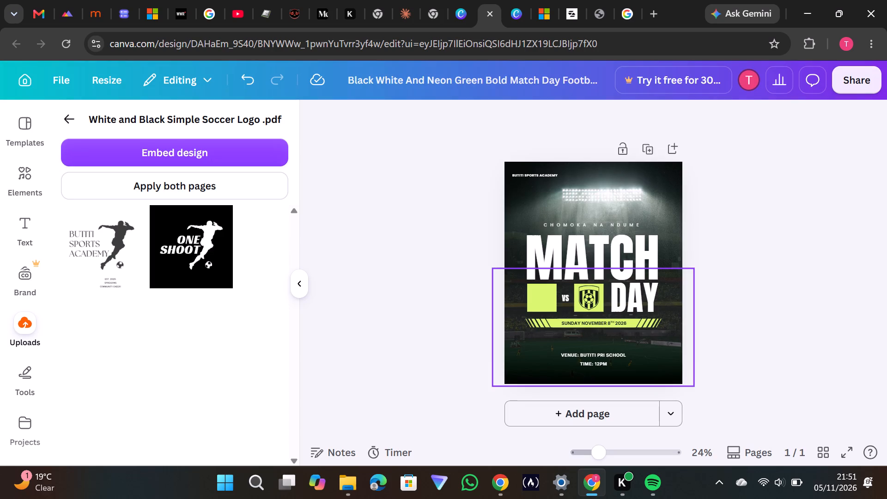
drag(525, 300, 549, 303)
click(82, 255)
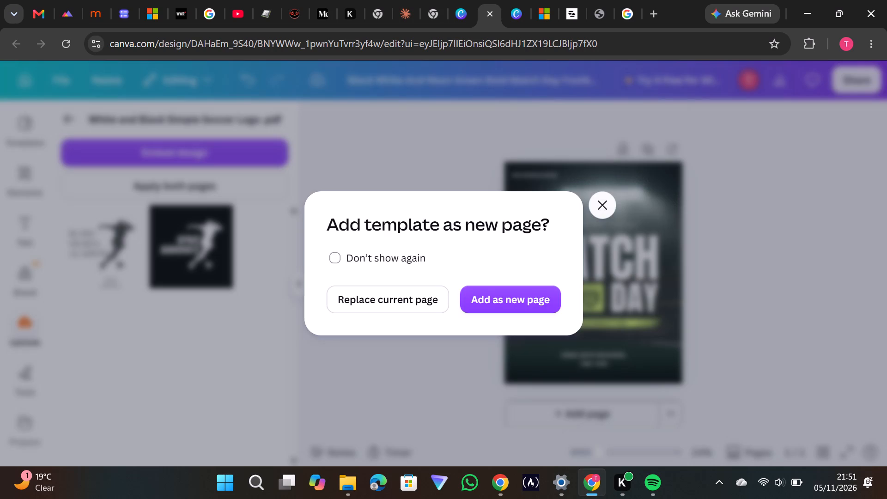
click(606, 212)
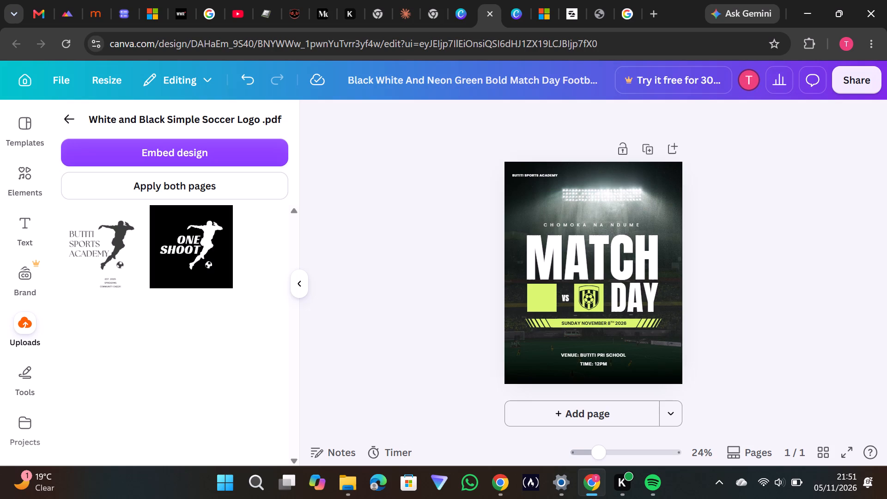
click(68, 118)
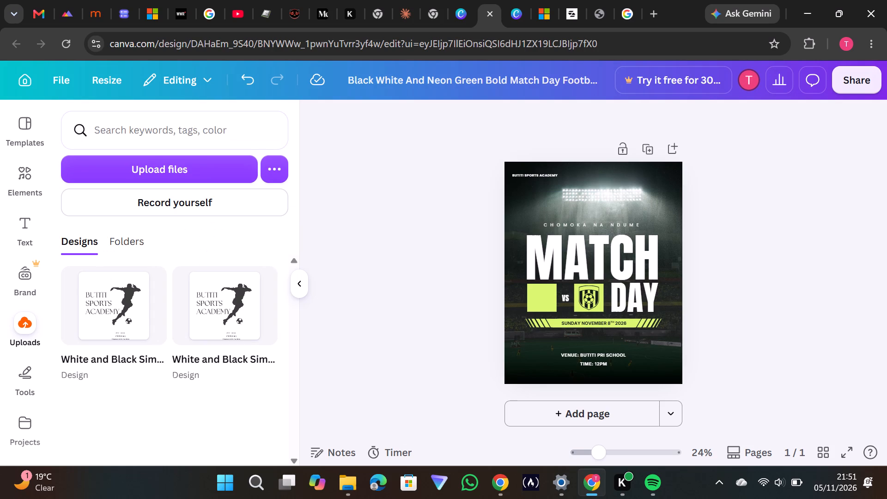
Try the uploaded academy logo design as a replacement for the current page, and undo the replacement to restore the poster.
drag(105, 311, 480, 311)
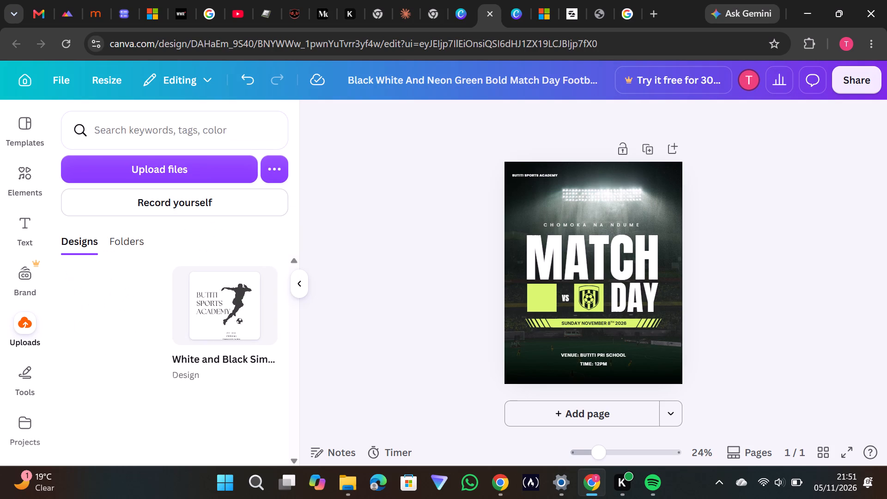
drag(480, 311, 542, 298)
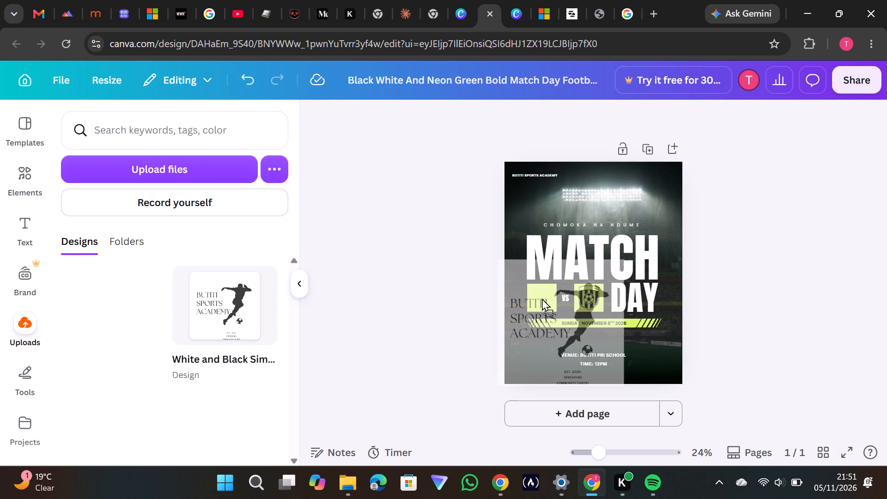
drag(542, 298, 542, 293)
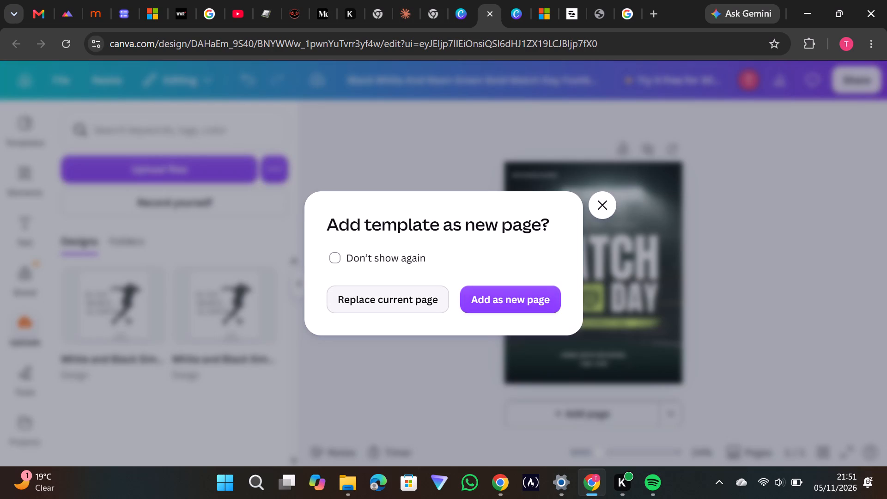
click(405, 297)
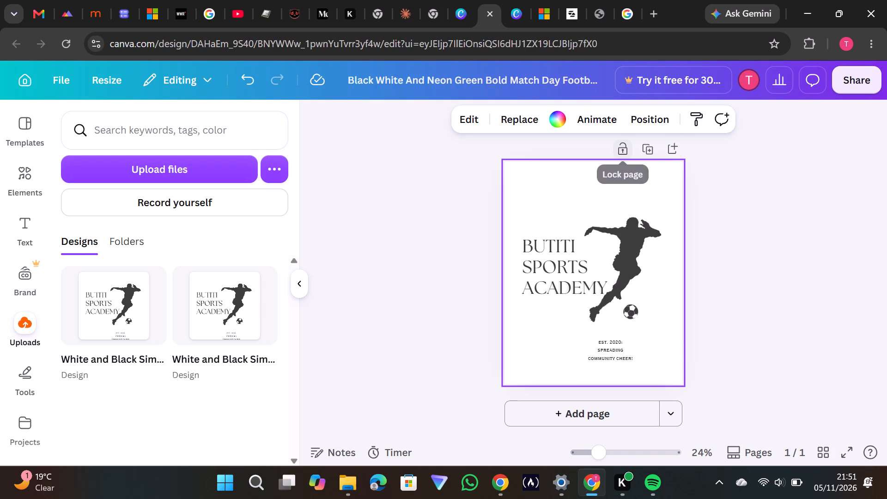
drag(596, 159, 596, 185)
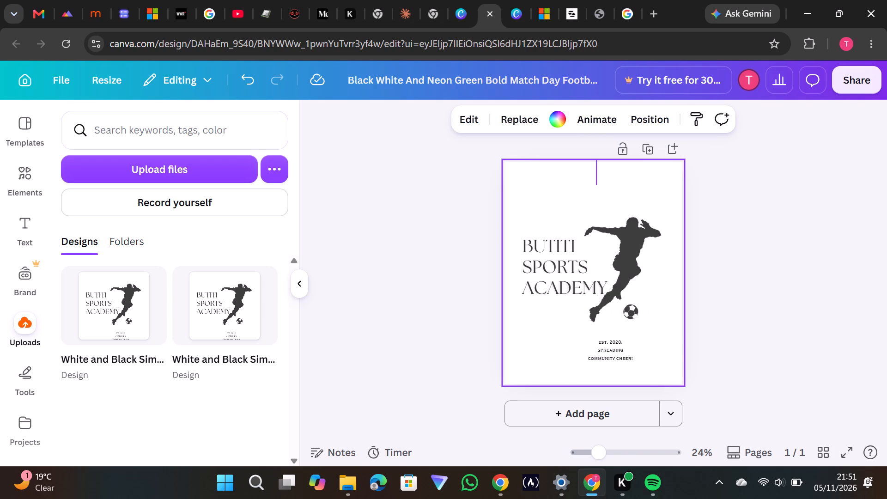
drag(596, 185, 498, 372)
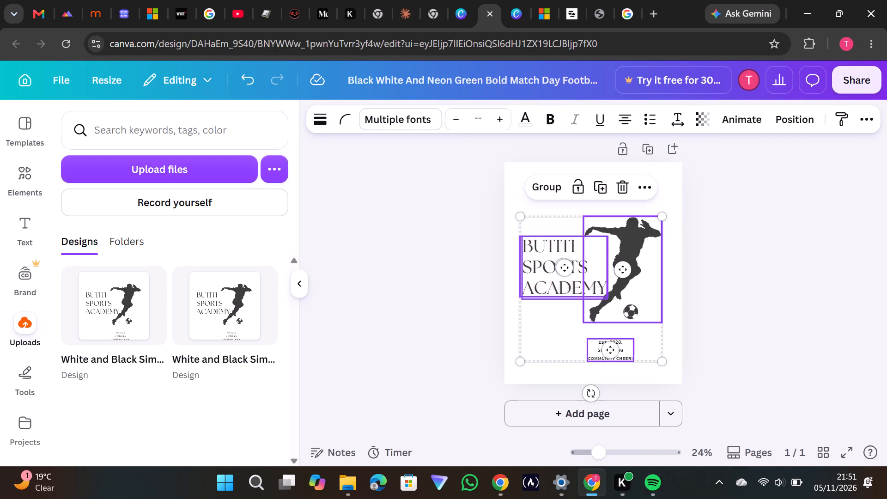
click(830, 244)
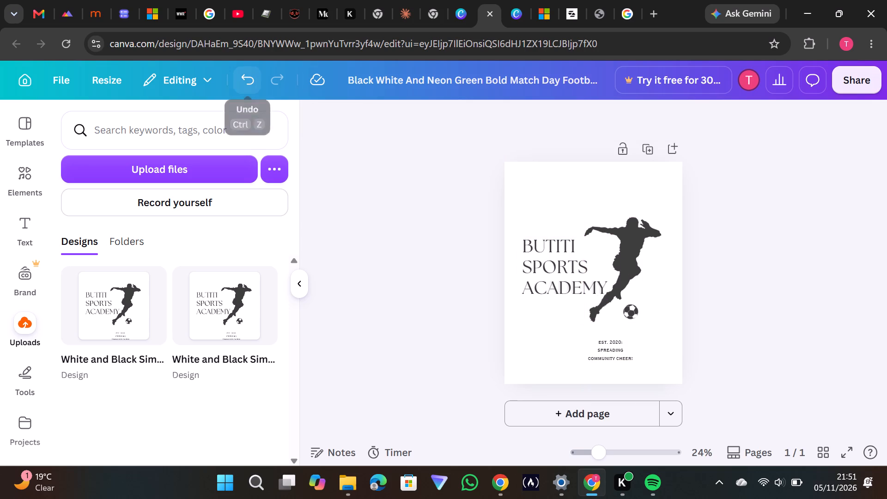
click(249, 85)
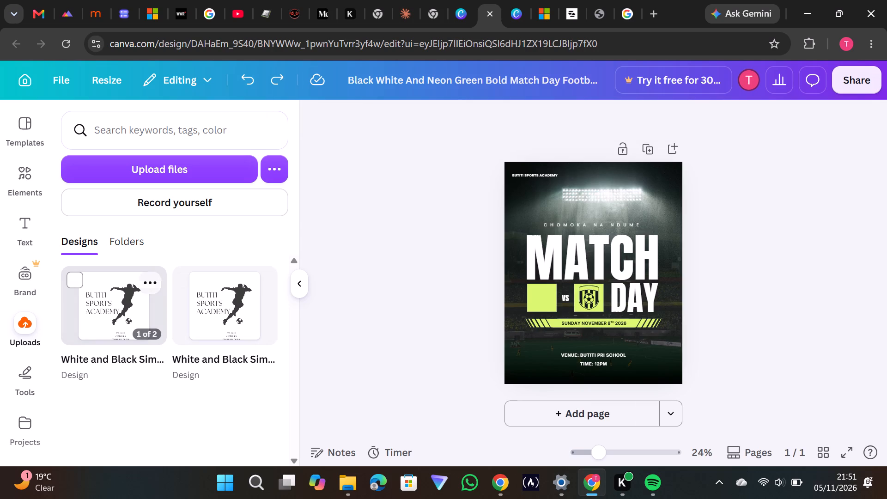
Examine the details of the uploaded soccer logo PDF, including its type, dimensions and tags.
click(147, 280)
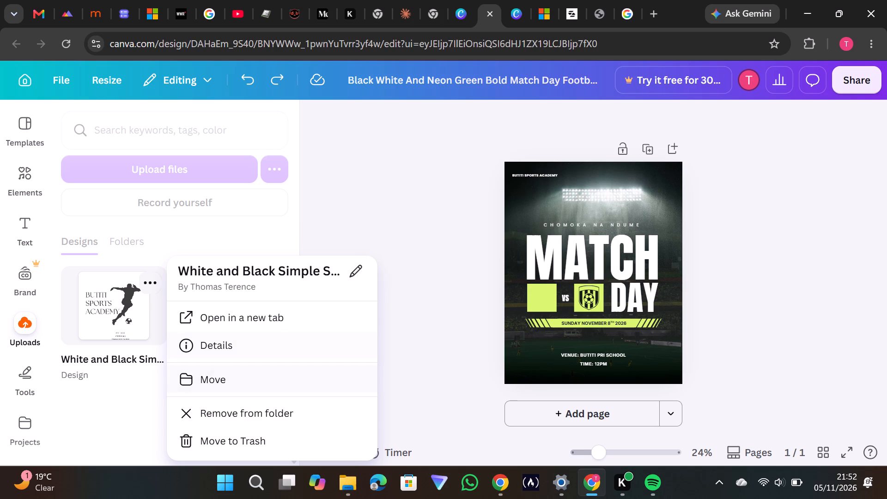
click(225, 346)
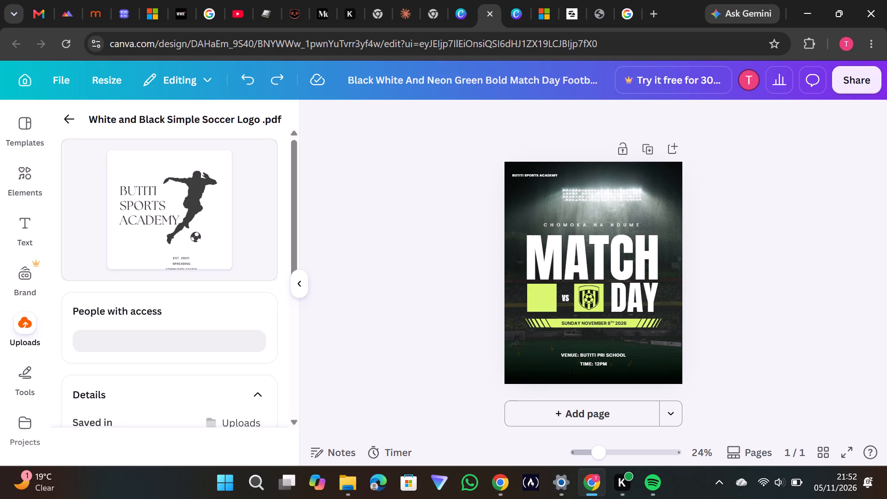
drag(294, 249, 292, 280)
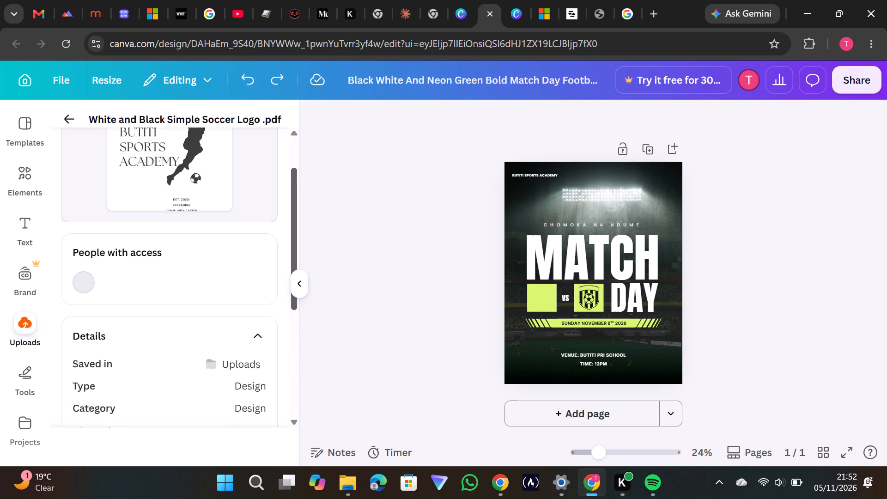
drag(292, 280, 287, 365)
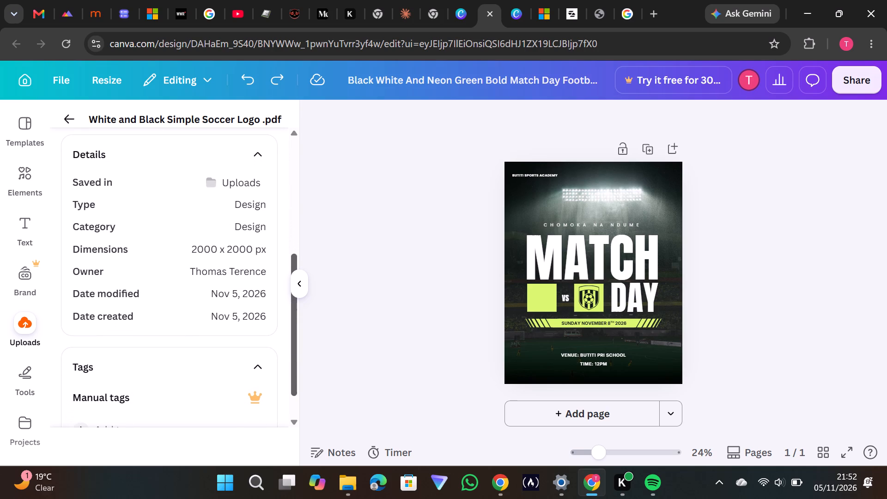
drag(287, 365, 285, 392)
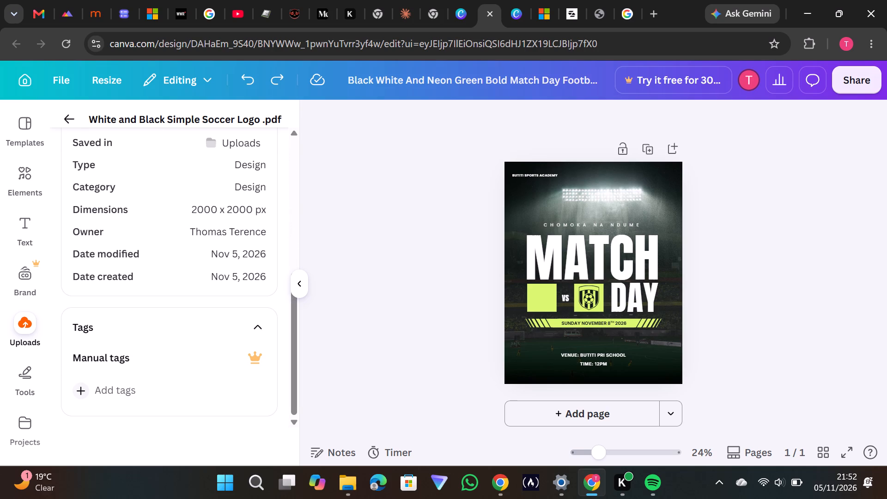
click(214, 212)
Search the elements library for "BULL" and show all matching graphics.
click(18, 373)
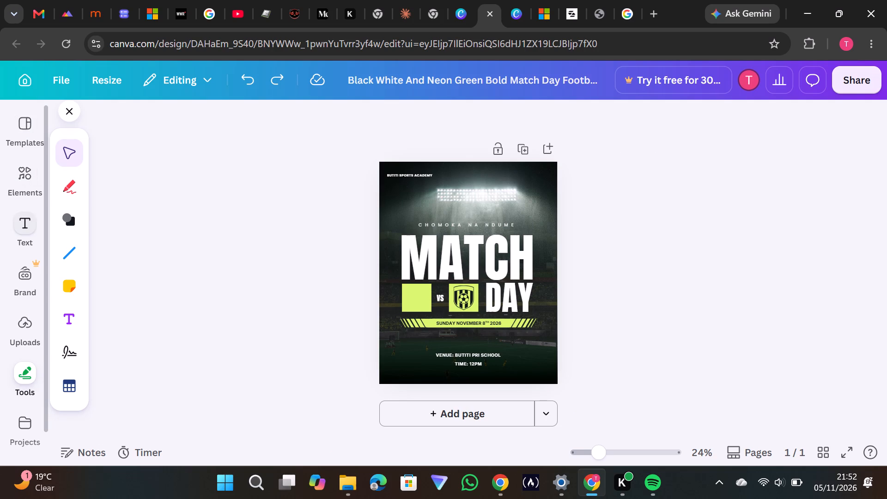
click(26, 172)
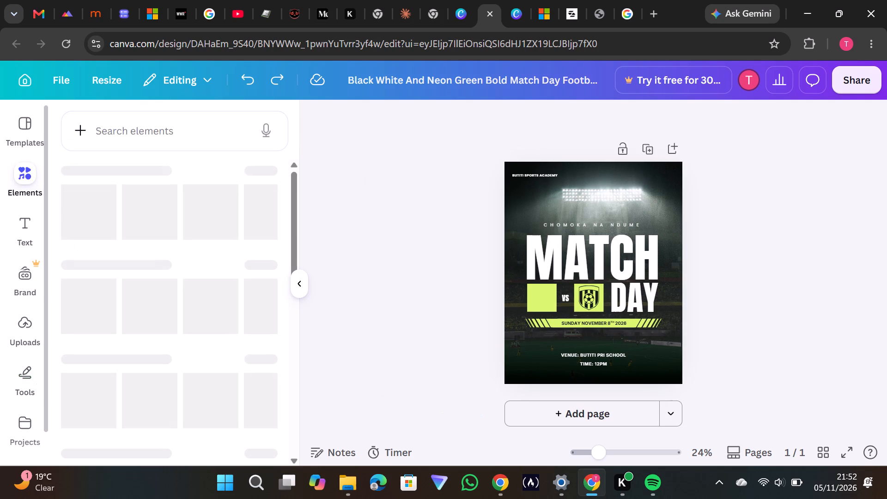
click(152, 130)
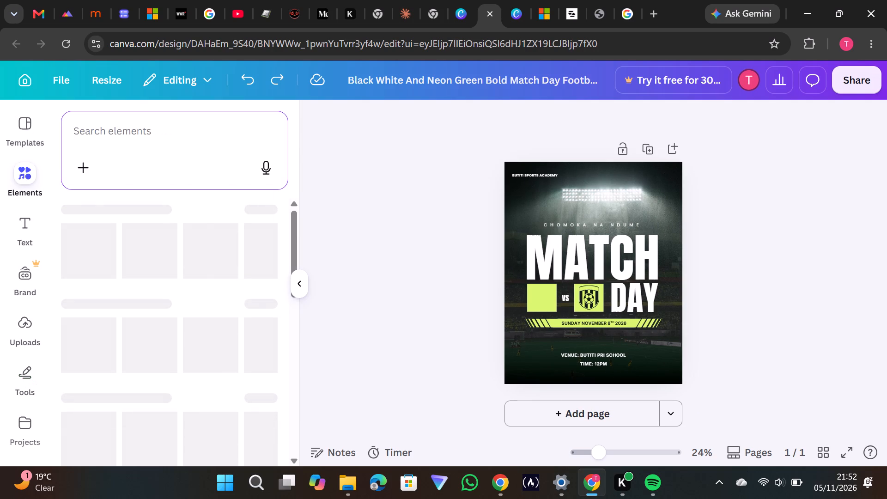
text(BULL)
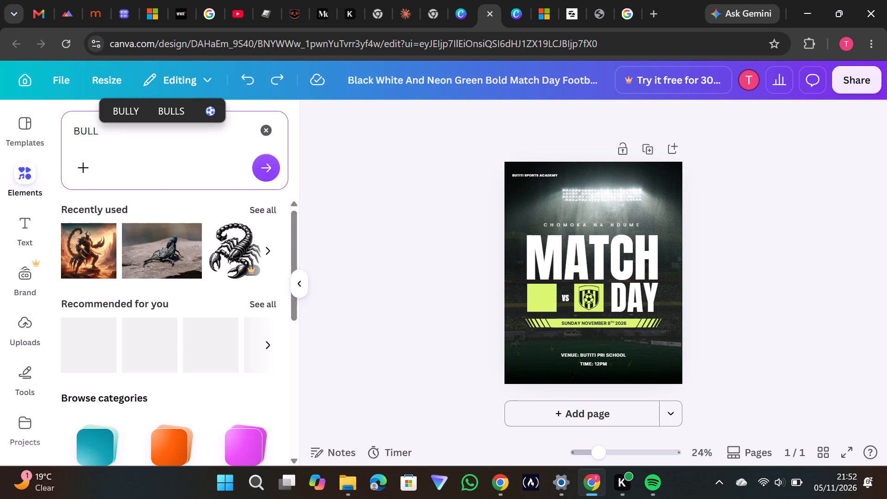
click(269, 164)
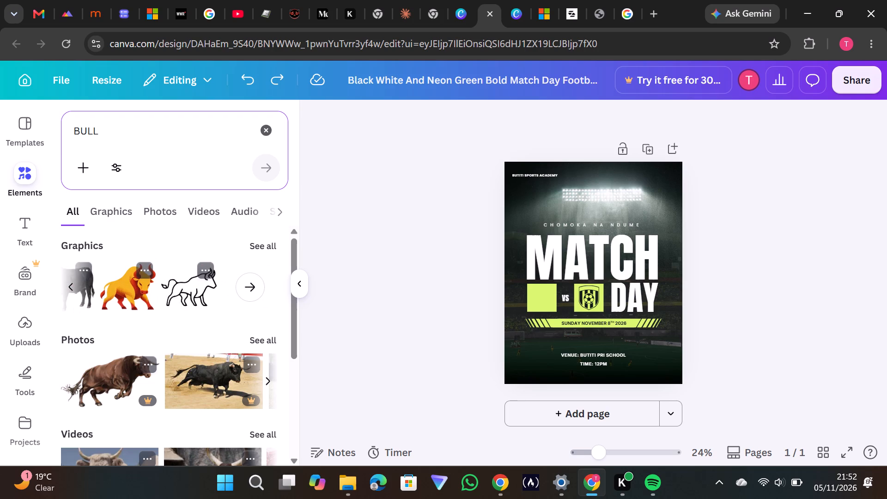
click(248, 286)
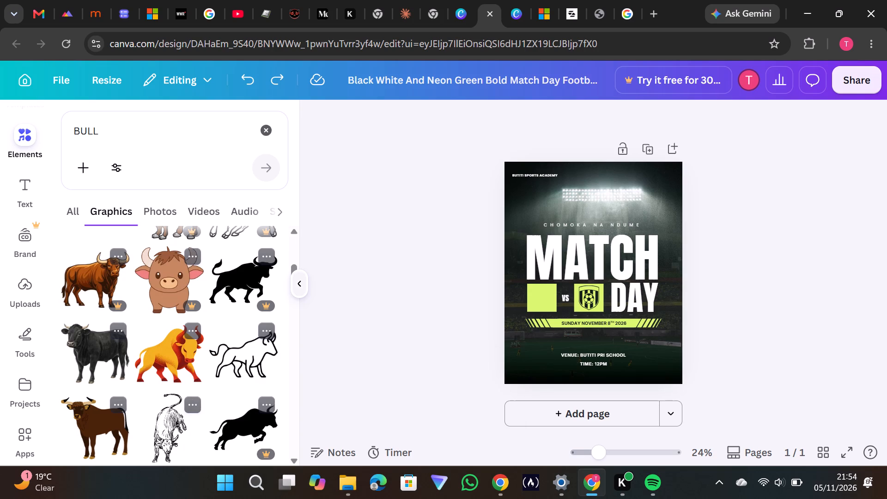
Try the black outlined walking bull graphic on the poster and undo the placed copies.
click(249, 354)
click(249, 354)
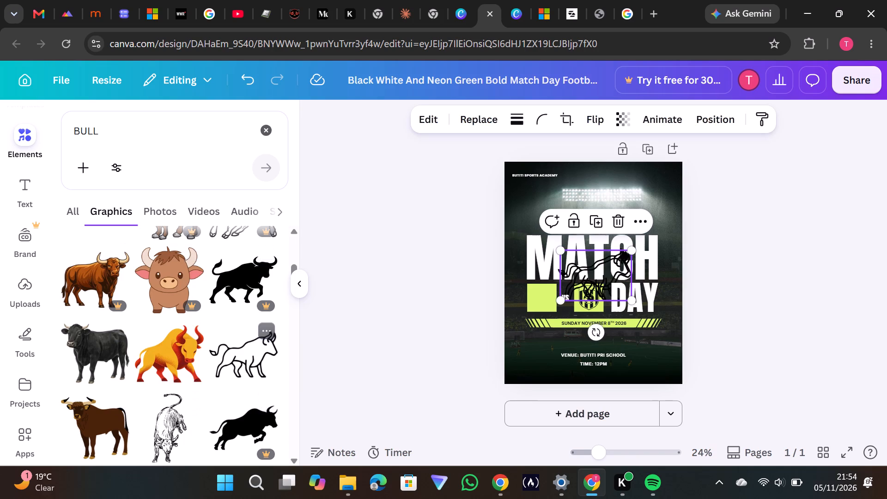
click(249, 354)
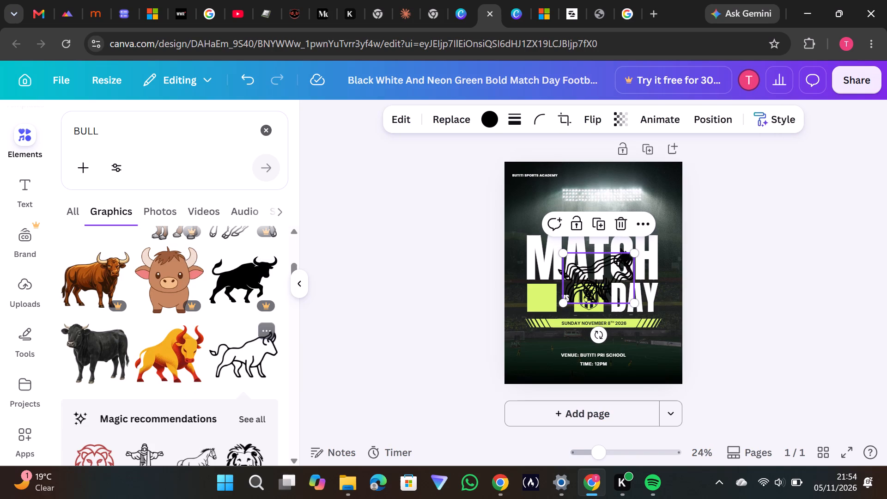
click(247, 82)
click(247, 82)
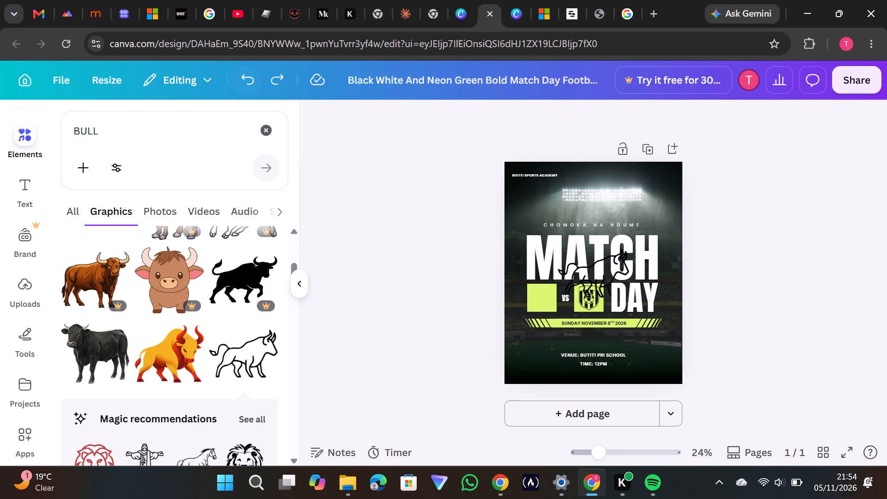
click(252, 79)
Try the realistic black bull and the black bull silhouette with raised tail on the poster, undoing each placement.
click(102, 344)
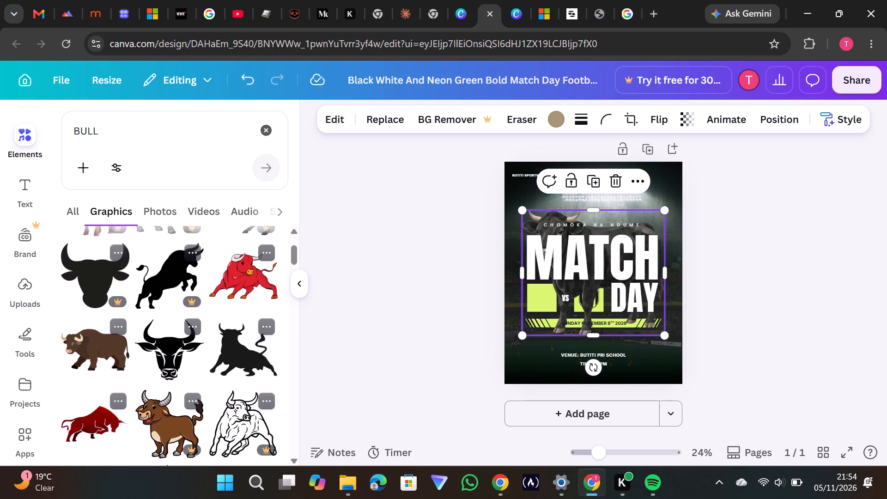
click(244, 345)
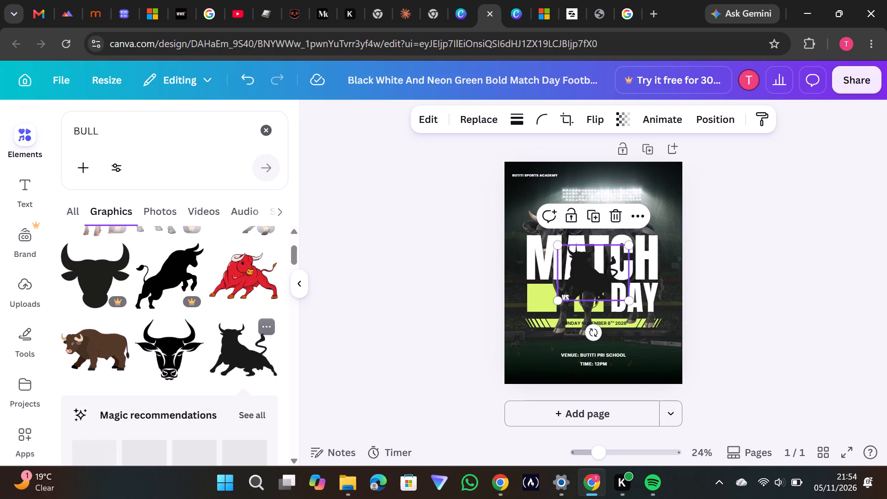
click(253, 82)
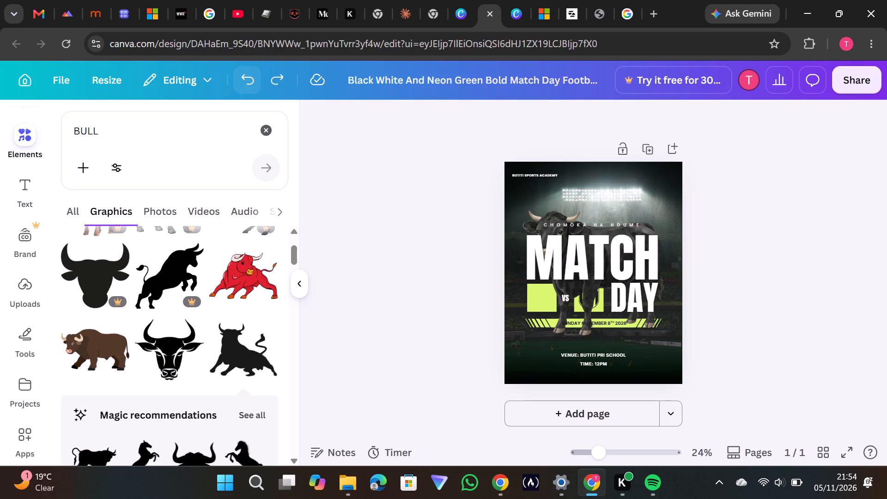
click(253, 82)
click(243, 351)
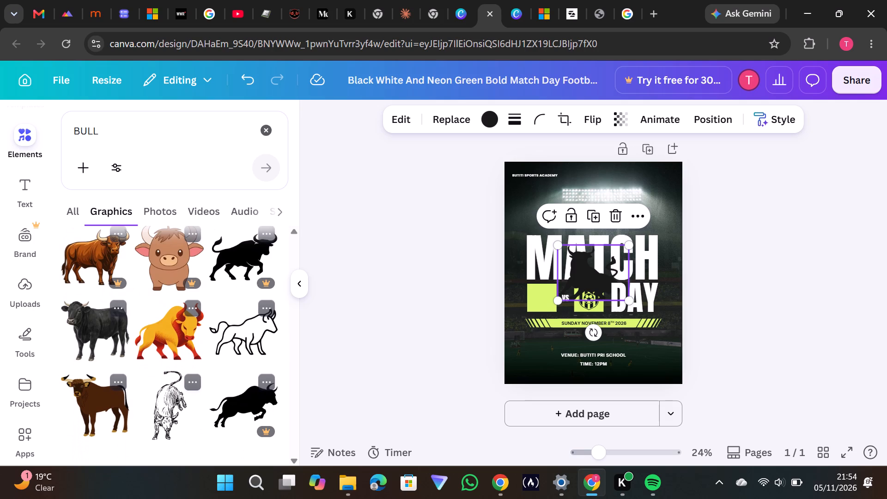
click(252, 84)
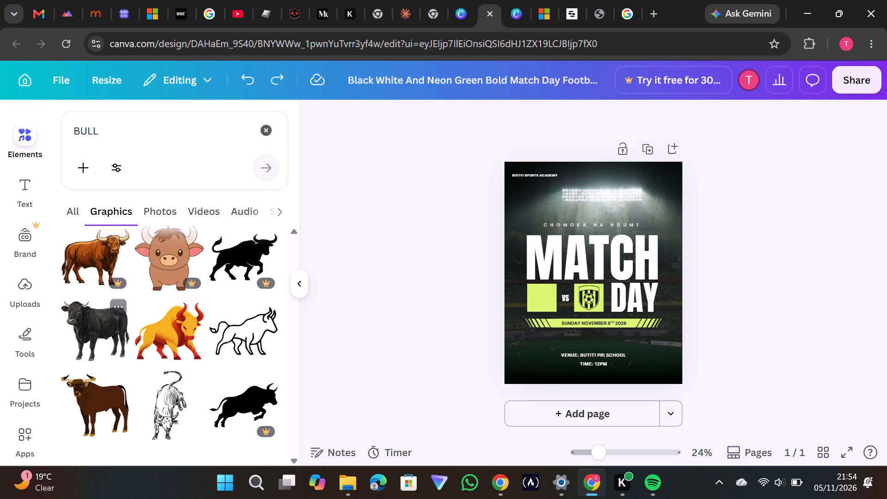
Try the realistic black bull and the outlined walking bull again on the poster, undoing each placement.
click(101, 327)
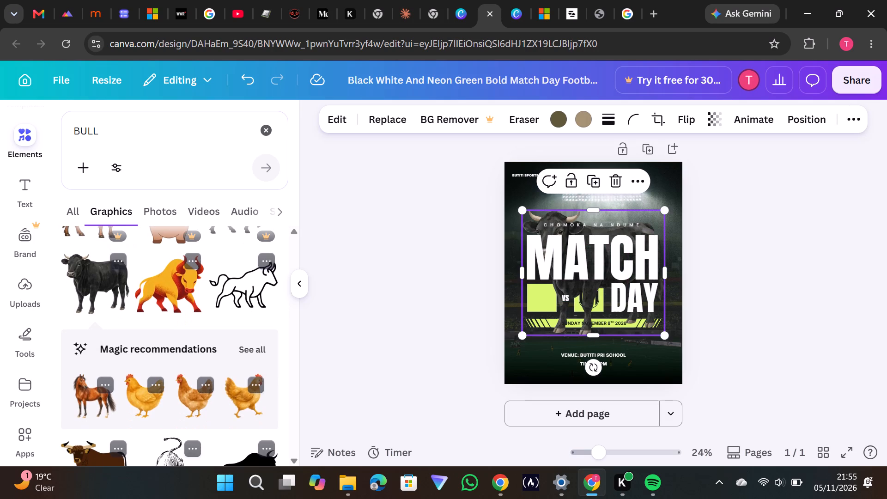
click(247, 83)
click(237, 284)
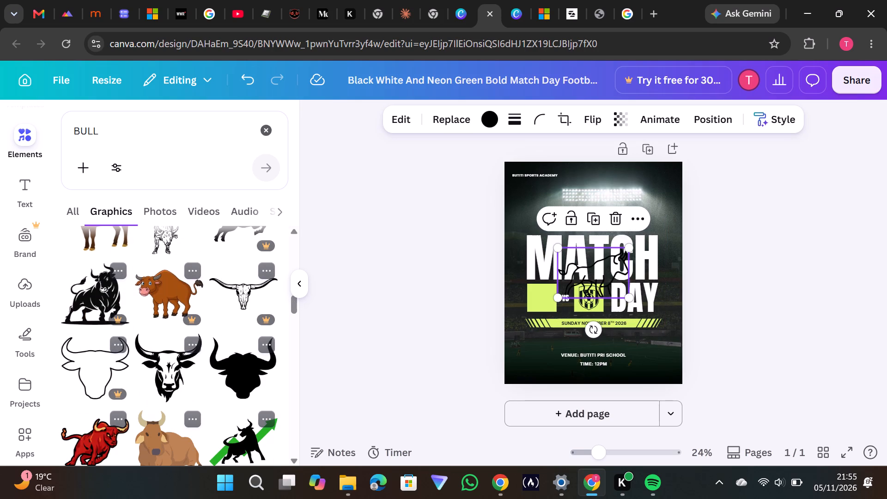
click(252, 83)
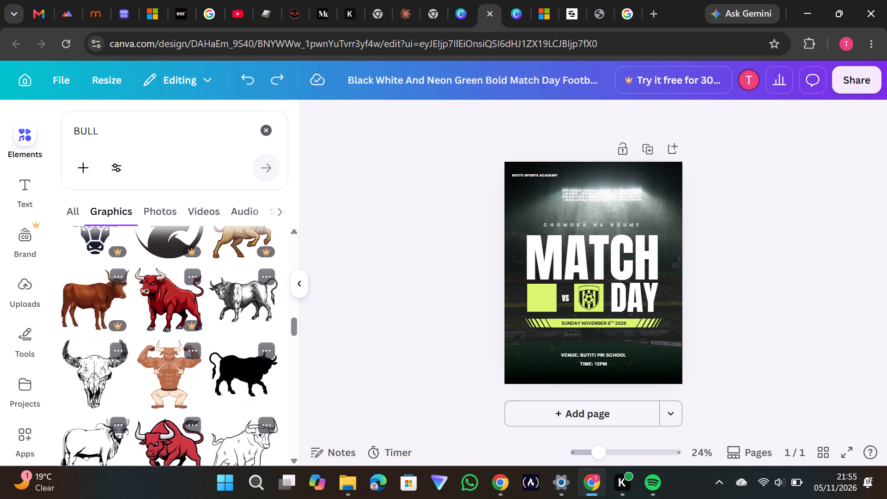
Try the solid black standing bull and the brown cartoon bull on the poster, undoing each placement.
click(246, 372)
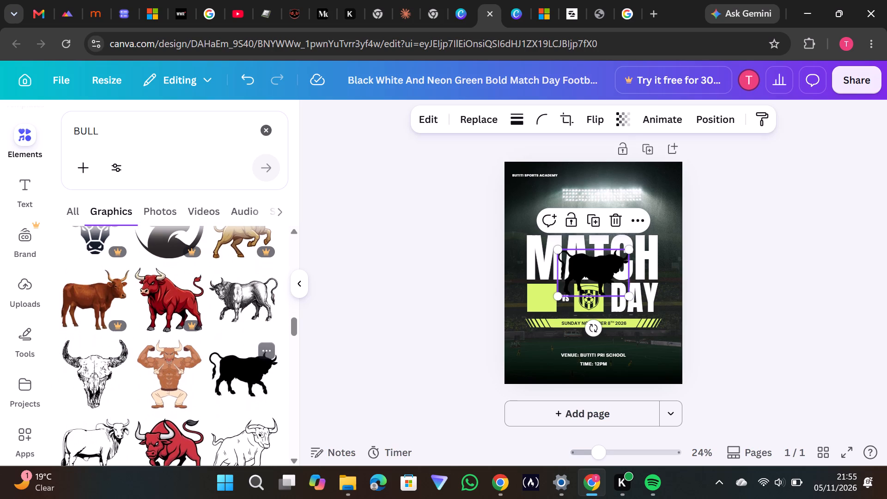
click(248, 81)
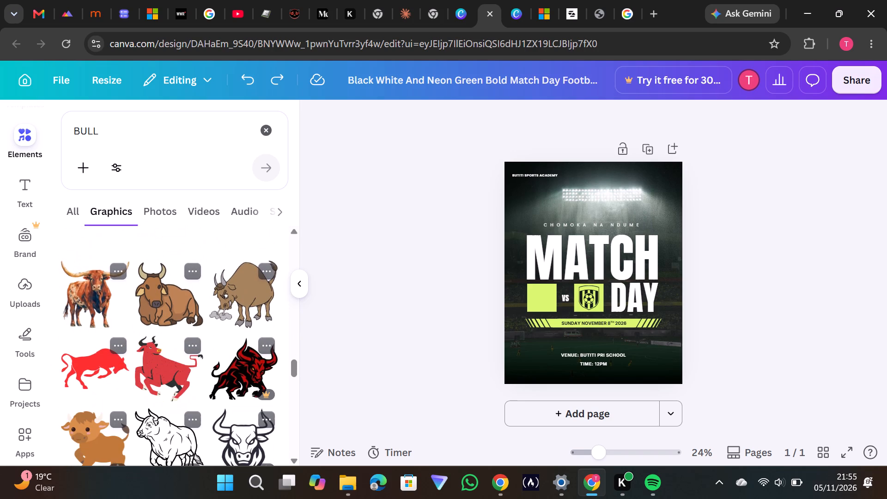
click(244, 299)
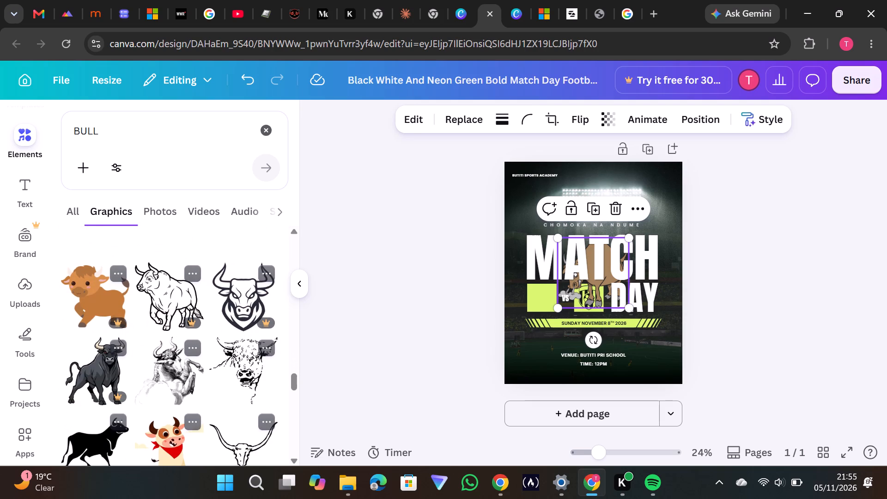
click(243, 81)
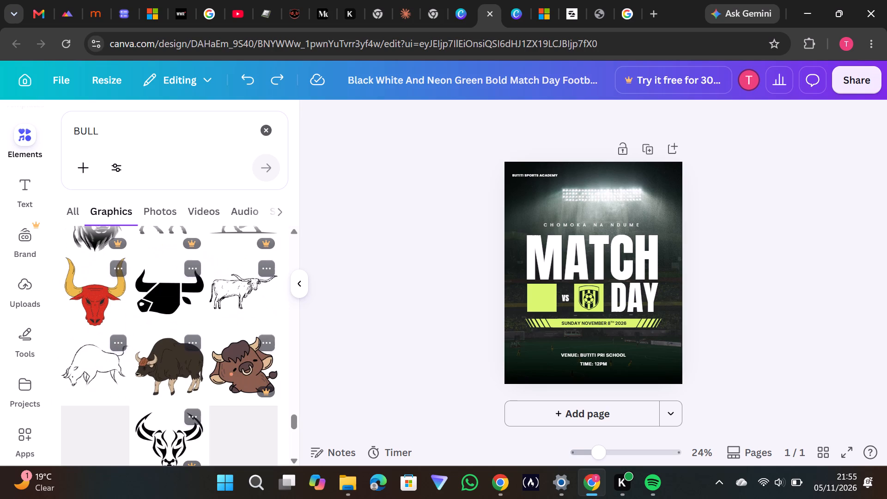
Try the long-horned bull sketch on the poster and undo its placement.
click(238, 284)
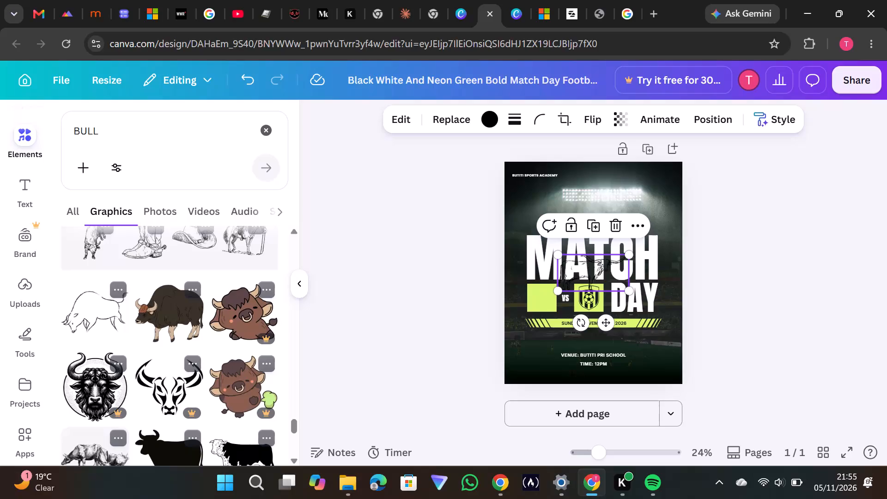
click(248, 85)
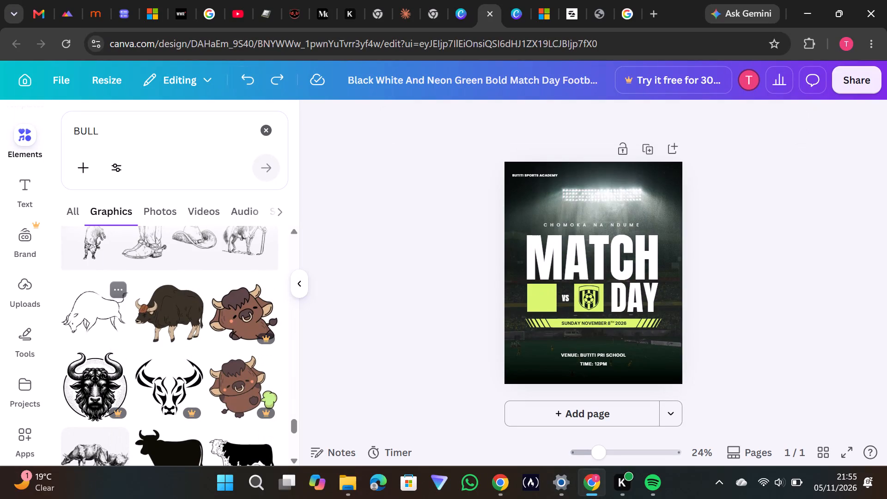
Add the thin line-drawn bull graphic to the poster and open its image editing options to browse the Style Match styles.
click(95, 308)
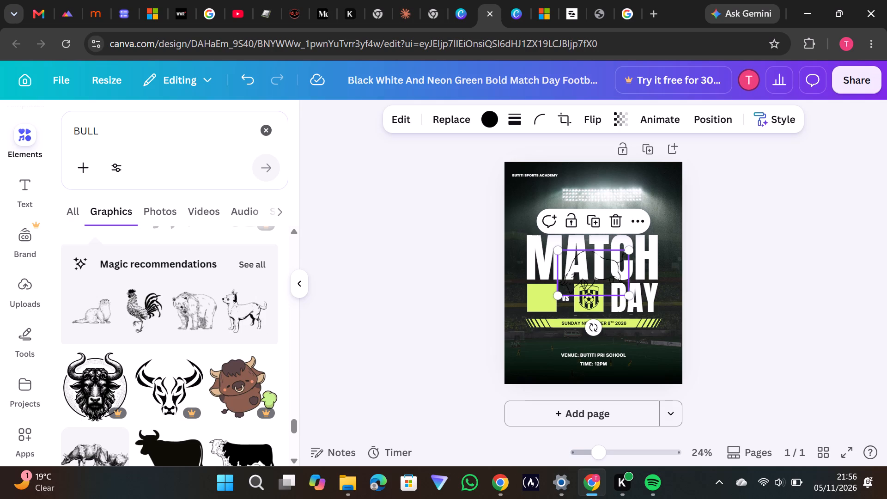
click(406, 117)
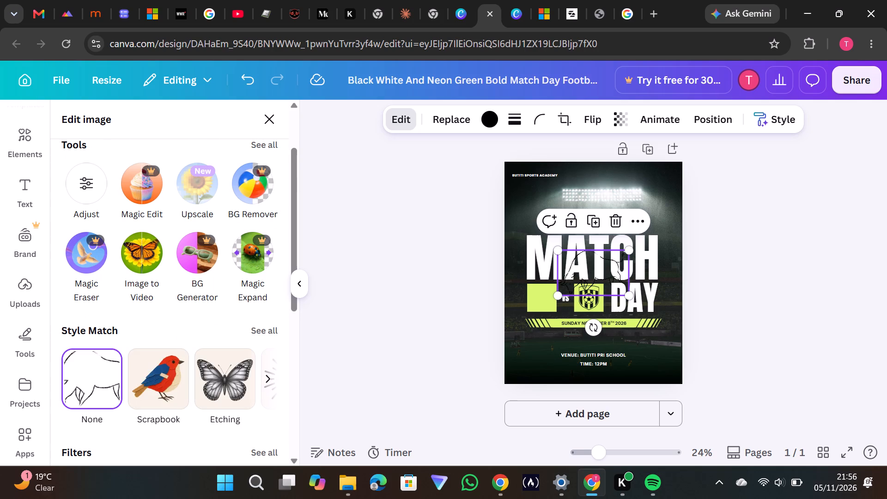
click(267, 376)
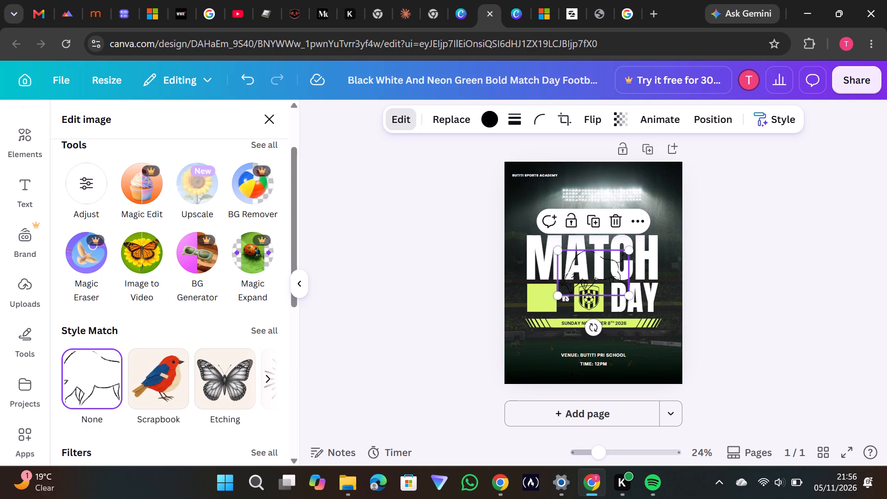
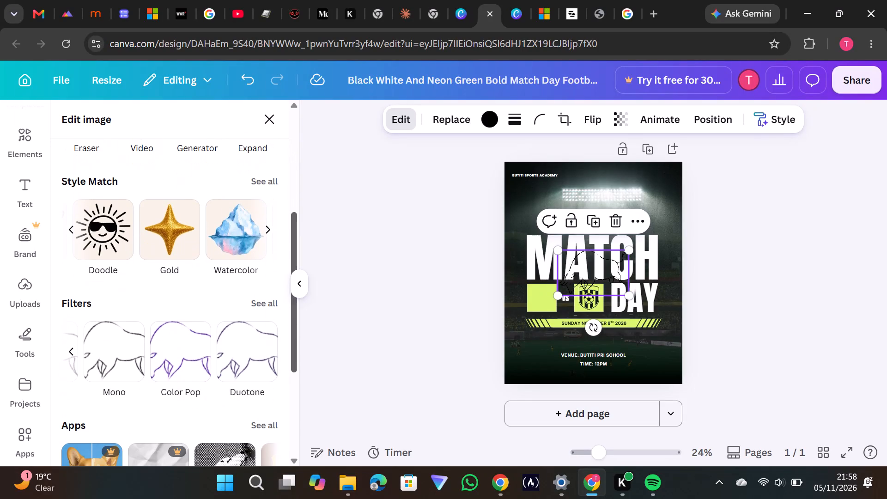
Apply the Cherry duotone filter to the line-drawn bull graphic and browse the other duotone presets.
click(246, 336)
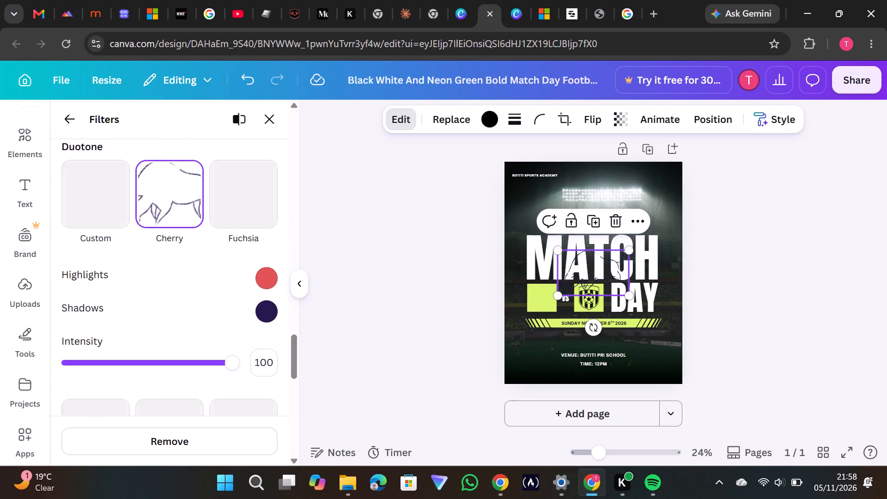
click(170, 203)
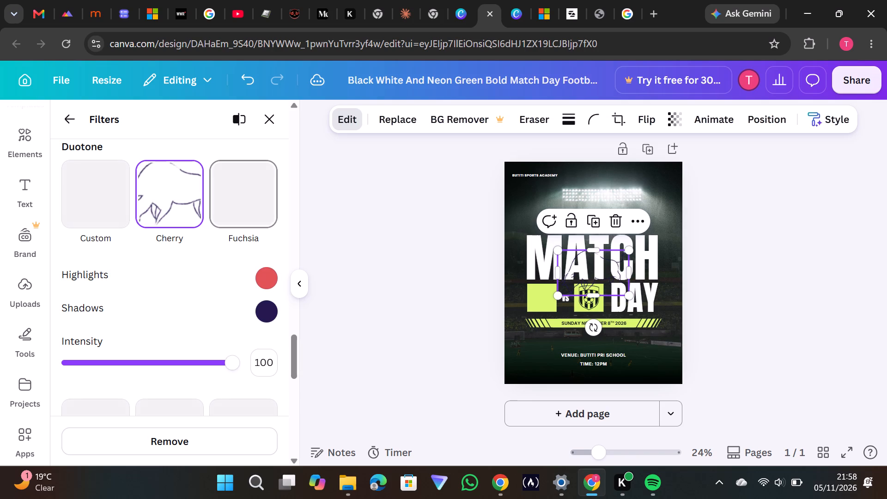
drag(295, 367, 295, 384)
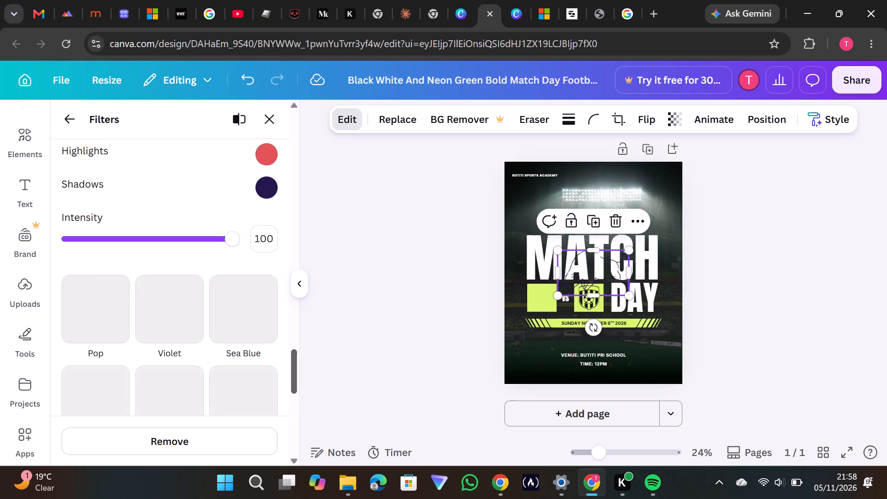
drag(295, 384, 296, 402)
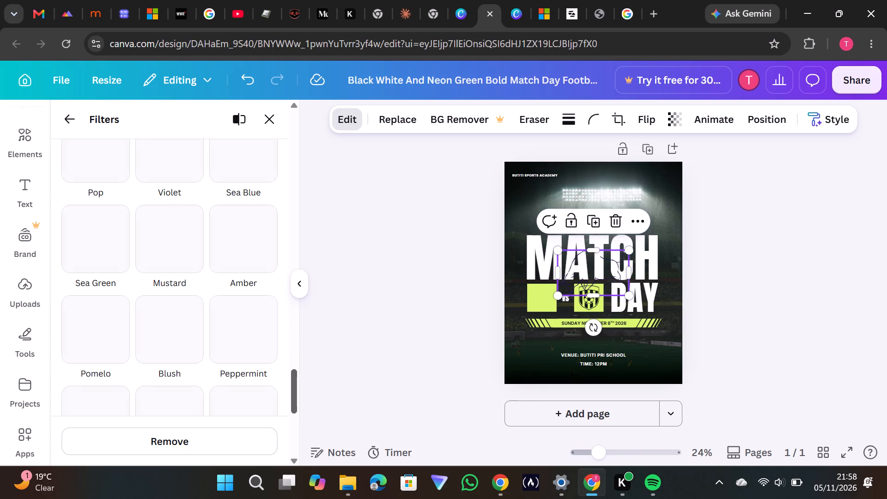
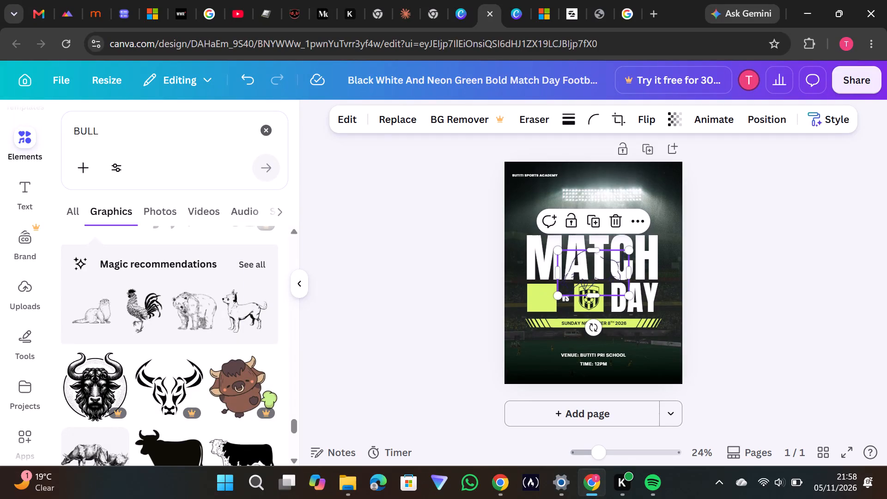
Undo the duotone filter and the placement of the line-drawn bull graphic on the poster.
drag(295, 429, 295, 448)
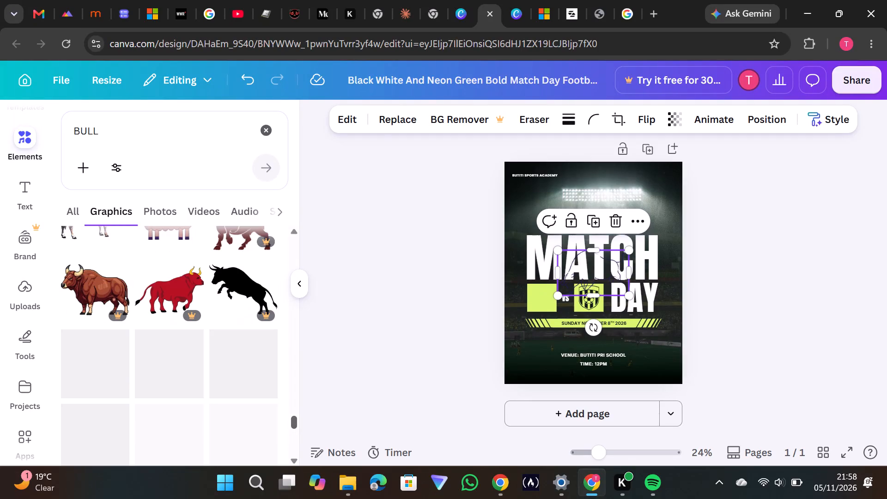
drag(295, 448, 298, 207)
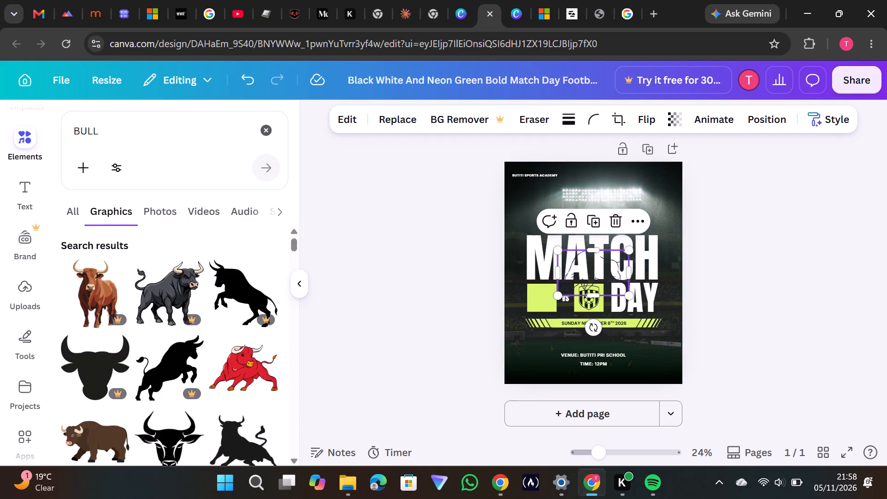
click(247, 83)
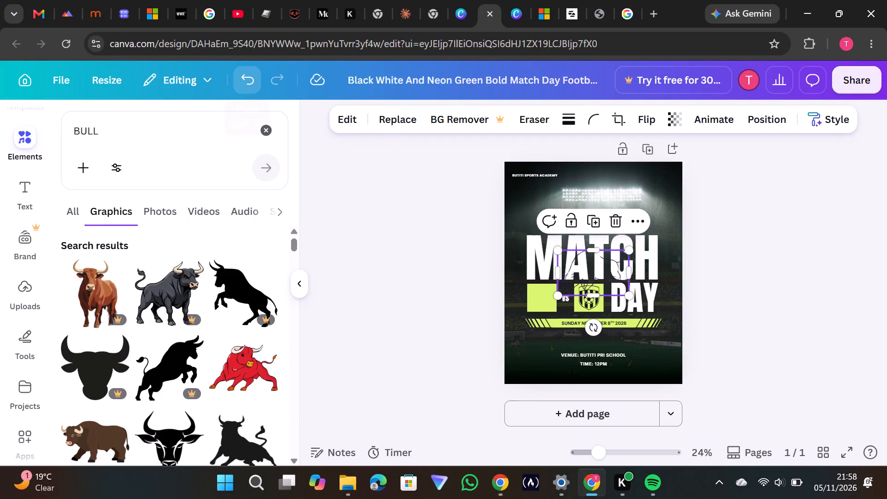
click(247, 83)
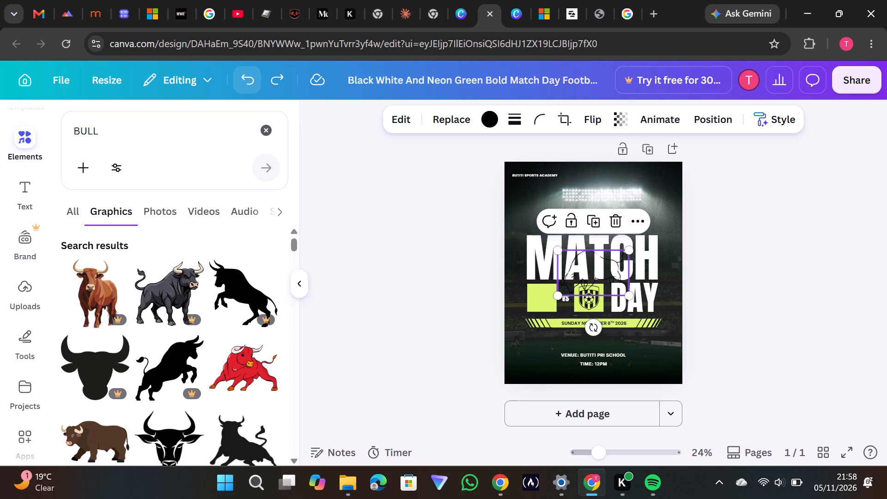
click(247, 83)
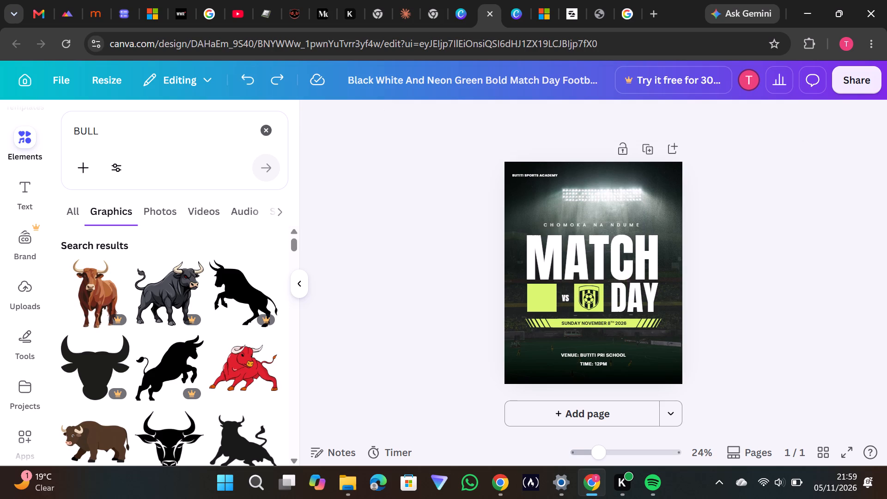
Undo the earlier removal of the FOOTBALL line beneath BUTITI SPORTS ACADEMY.
drag(295, 243, 295, 243)
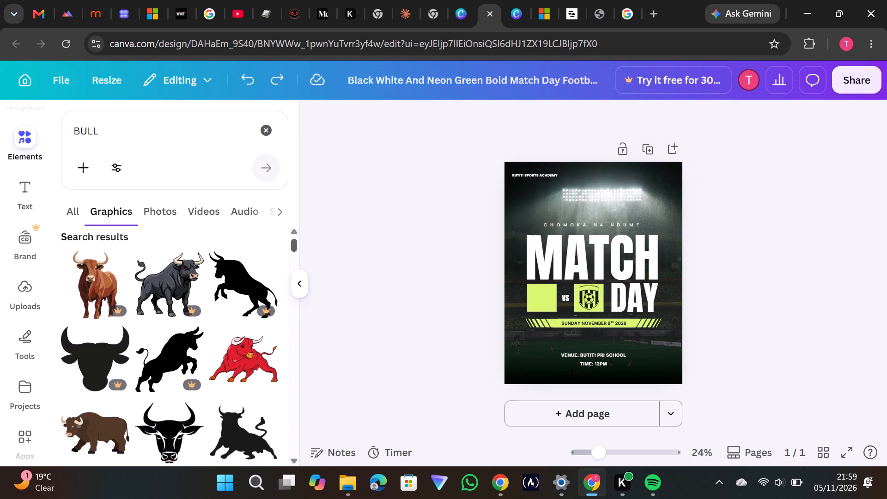
drag(295, 243, 295, 260)
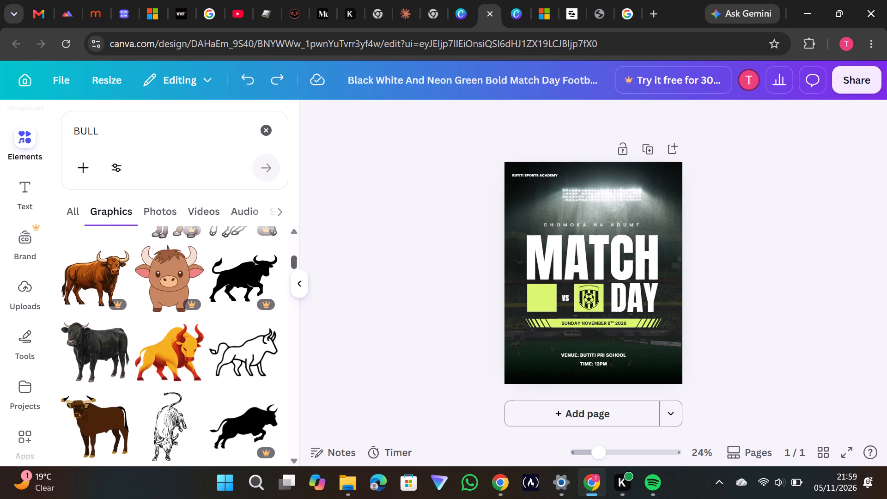
drag(295, 260, 294, 270)
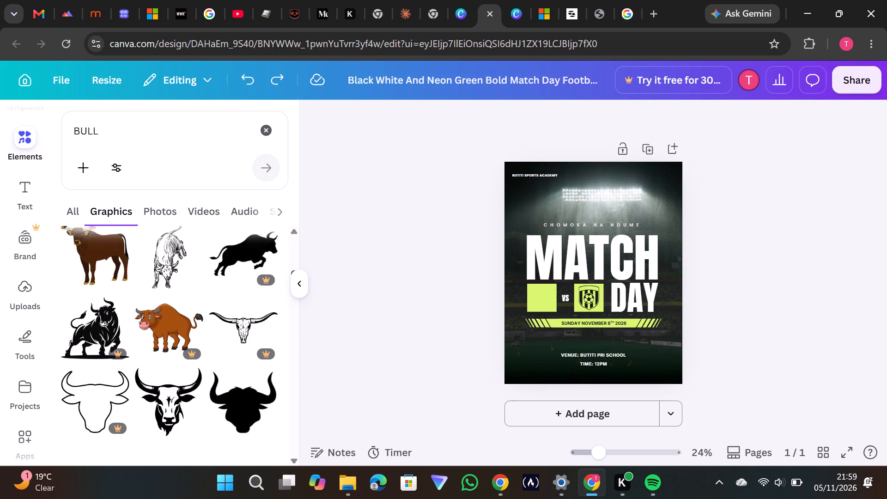
drag(294, 270, 292, 280)
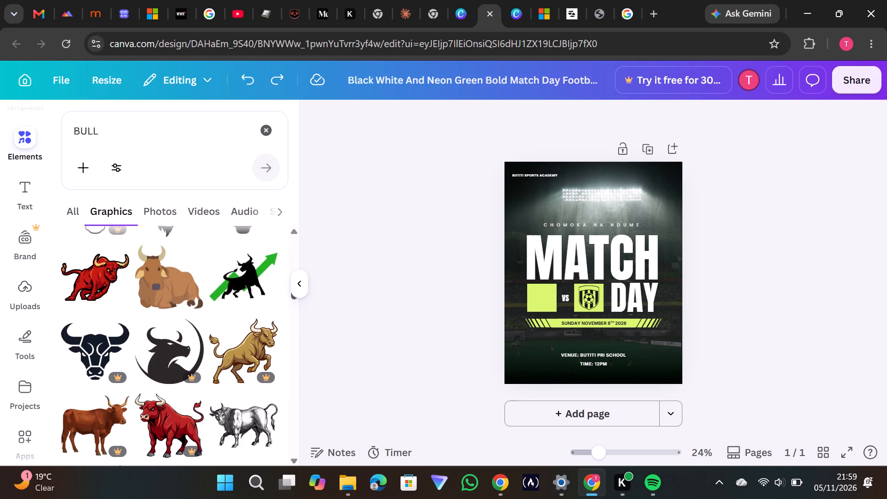
drag(292, 280, 295, 217)
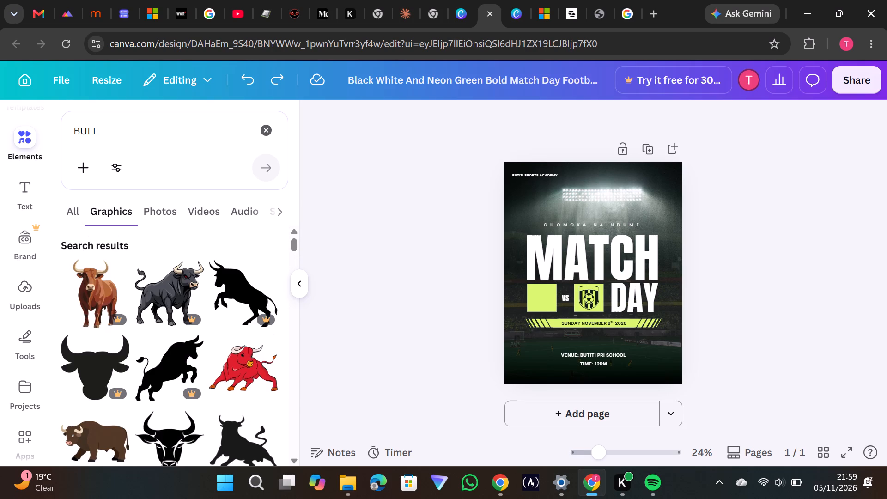
click(251, 77)
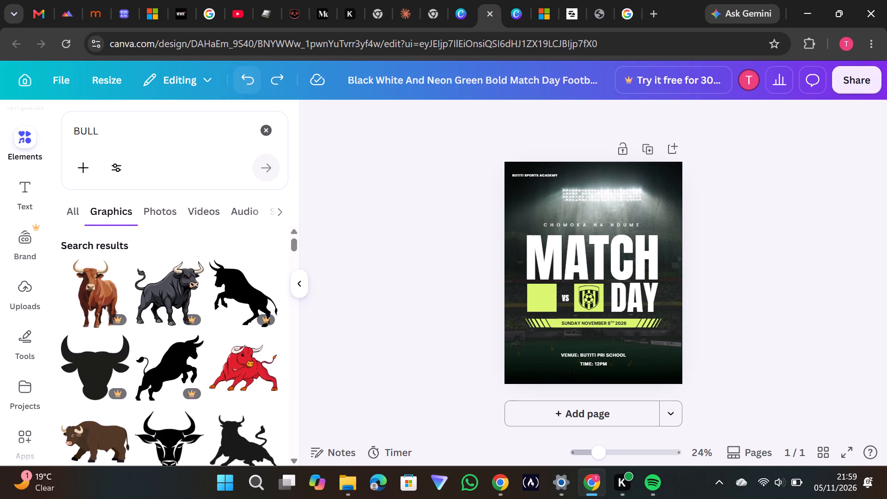
click(251, 77)
click(251, 77)
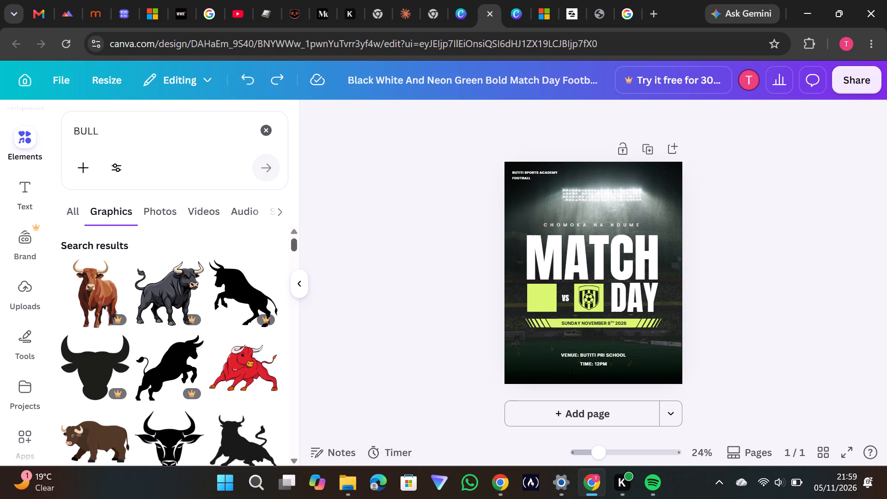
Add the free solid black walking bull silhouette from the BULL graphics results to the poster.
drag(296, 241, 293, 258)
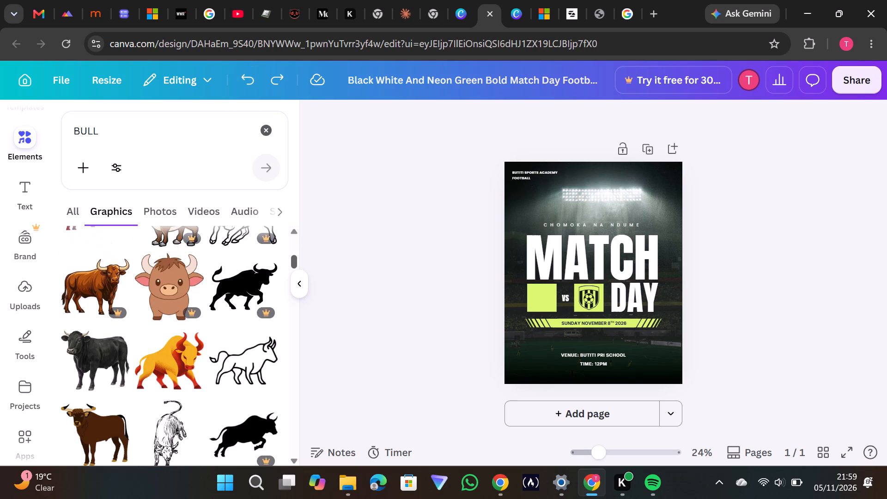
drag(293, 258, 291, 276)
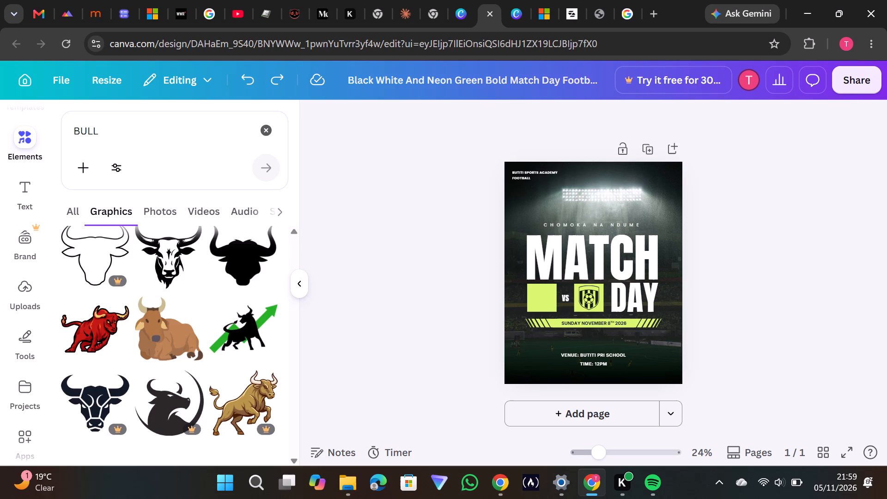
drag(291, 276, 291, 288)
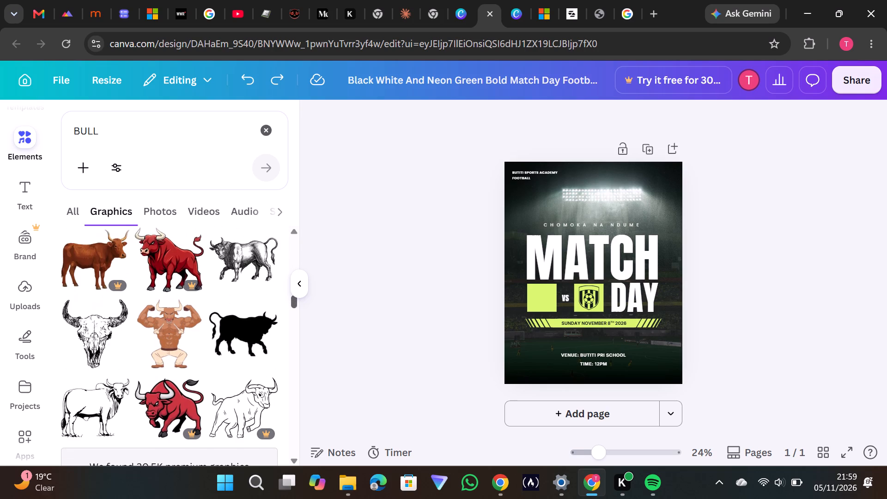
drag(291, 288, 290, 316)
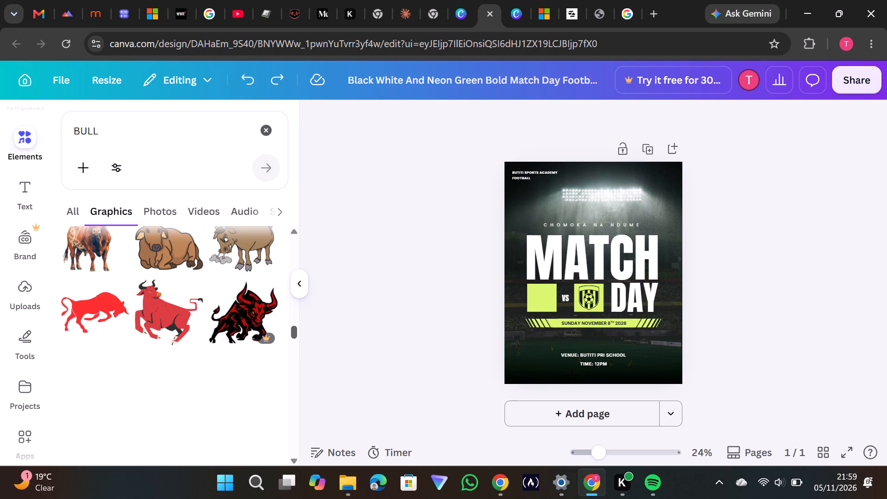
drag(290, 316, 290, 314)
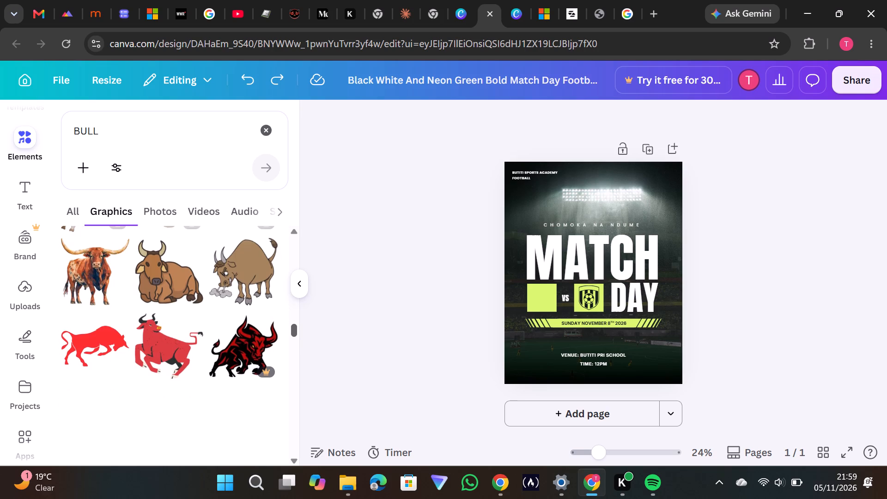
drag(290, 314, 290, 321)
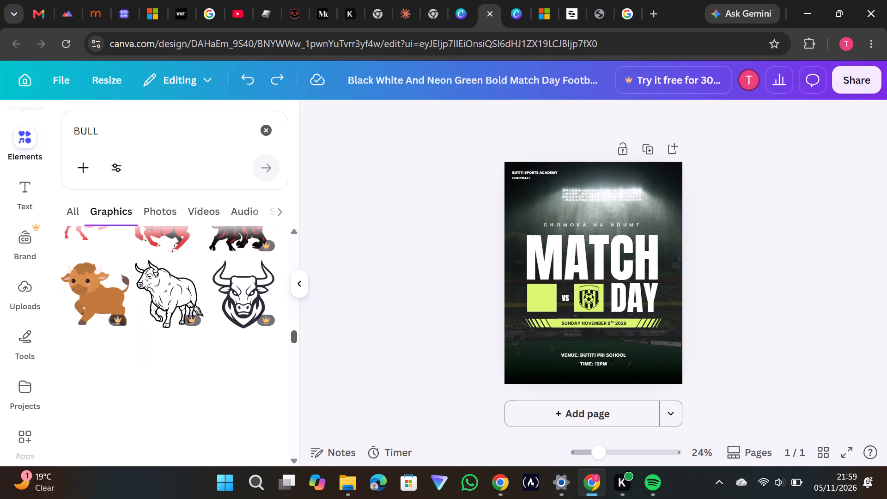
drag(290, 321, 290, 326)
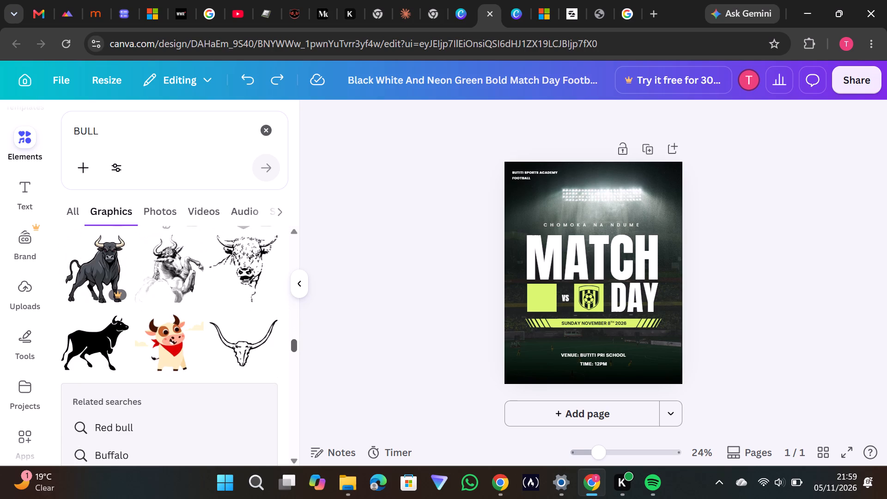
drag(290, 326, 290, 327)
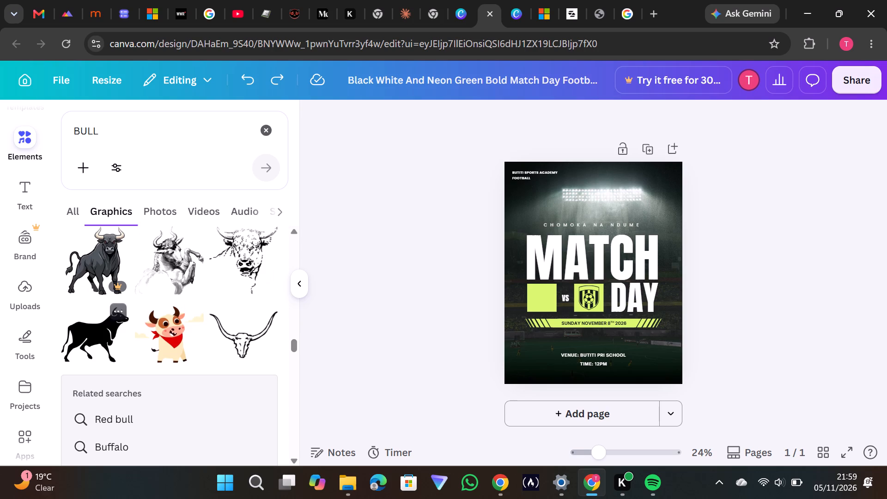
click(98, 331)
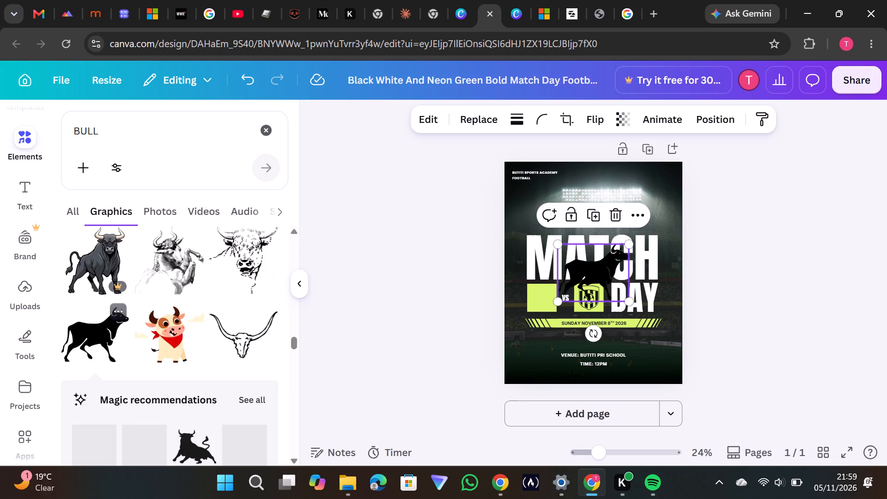
Look through more of the BULL graphics results for a bull that suits the match day poster.
drag(293, 343, 296, 364)
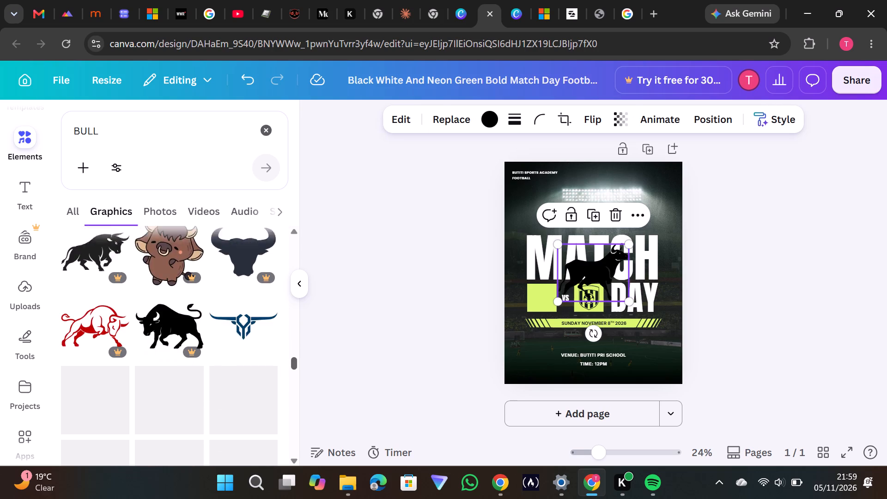
drag(296, 364, 298, 374)
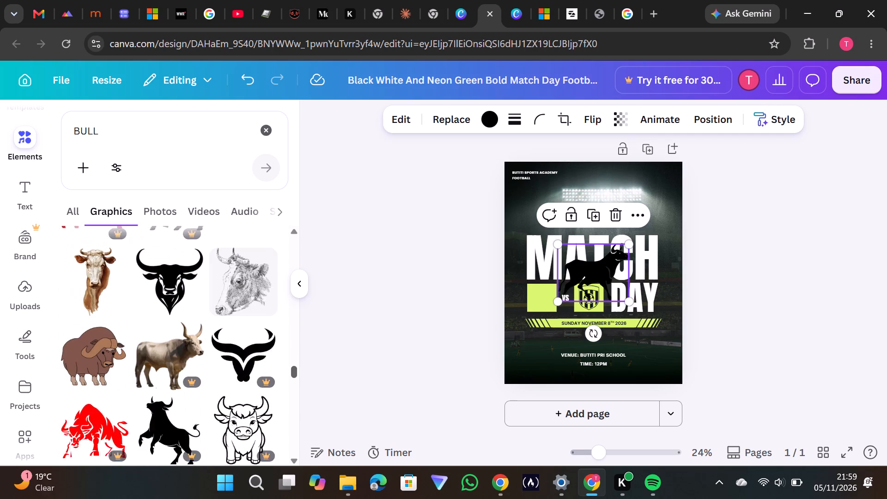
drag(298, 374, 297, 391)
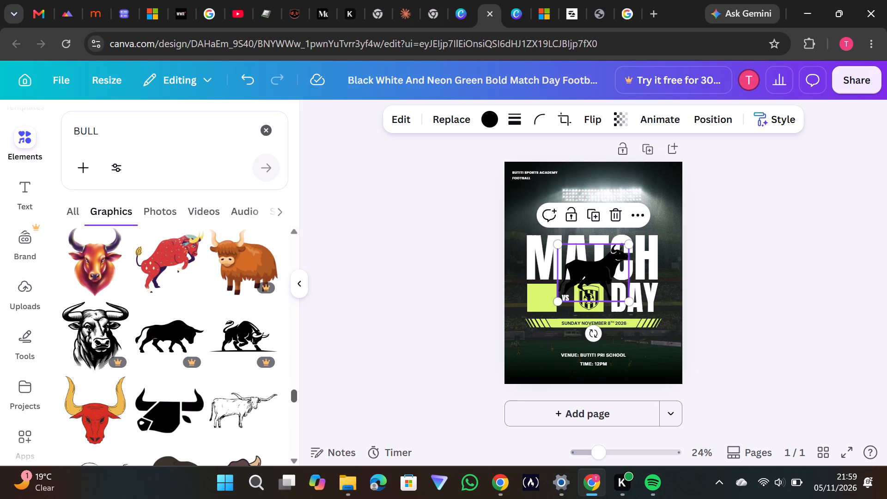
drag(297, 391, 297, 396)
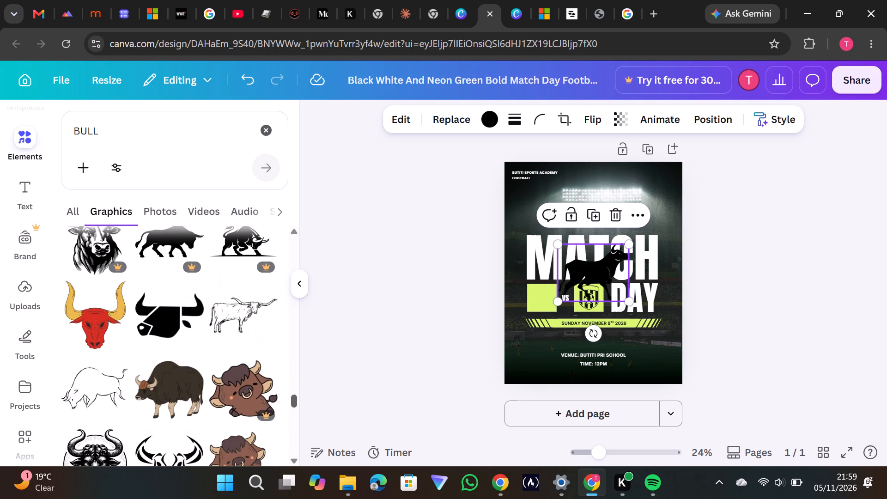
drag(297, 396, 297, 408)
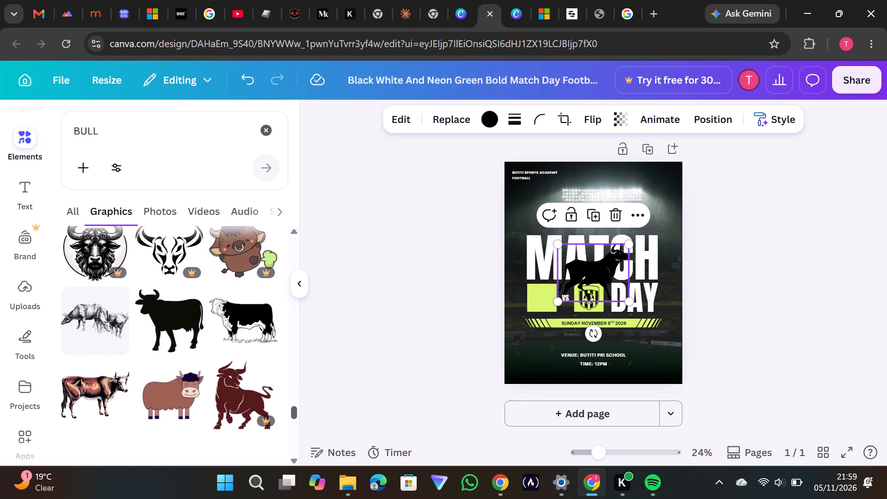
drag(297, 408, 298, 419)
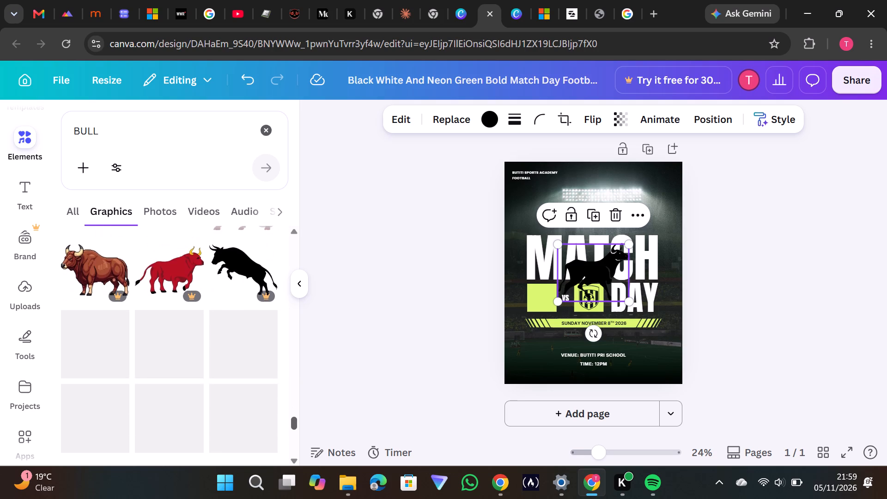
drag(298, 419, 295, 348)
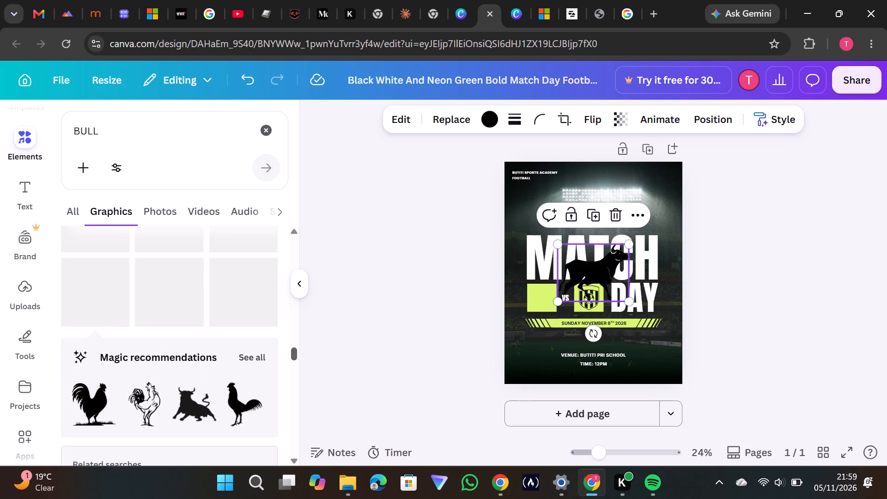
drag(295, 348, 293, 329)
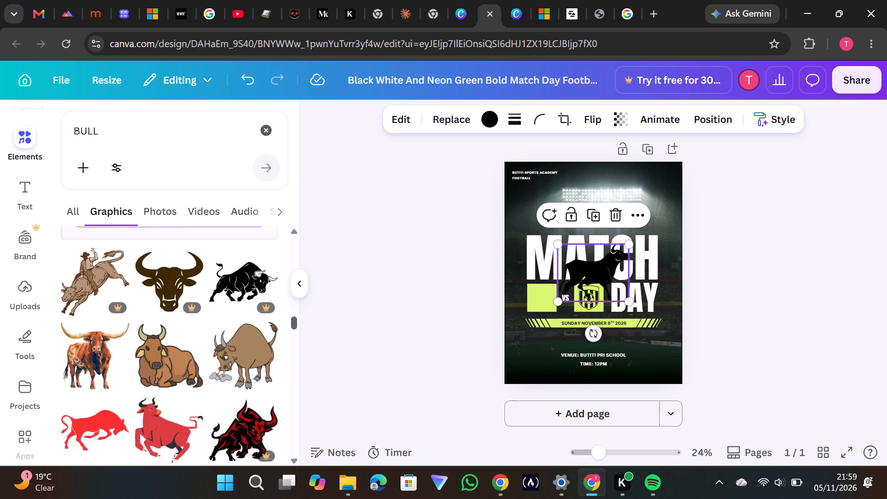
drag(293, 329, 292, 308)
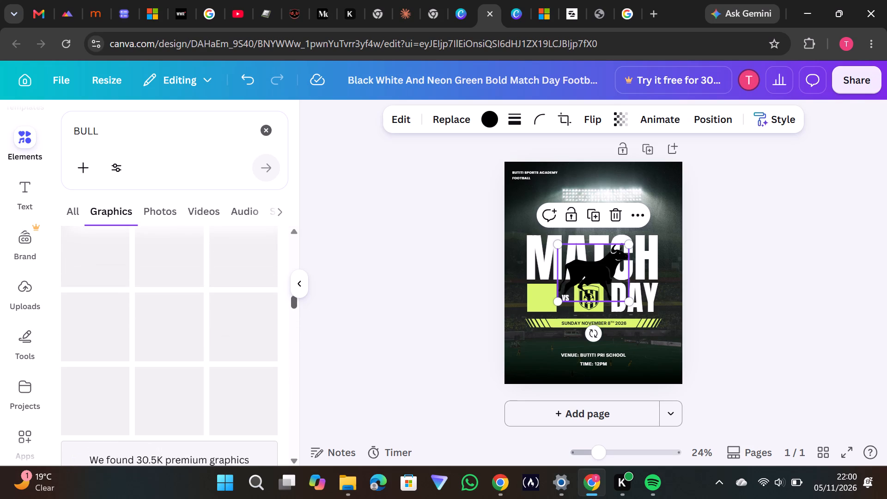
drag(292, 308, 292, 304)
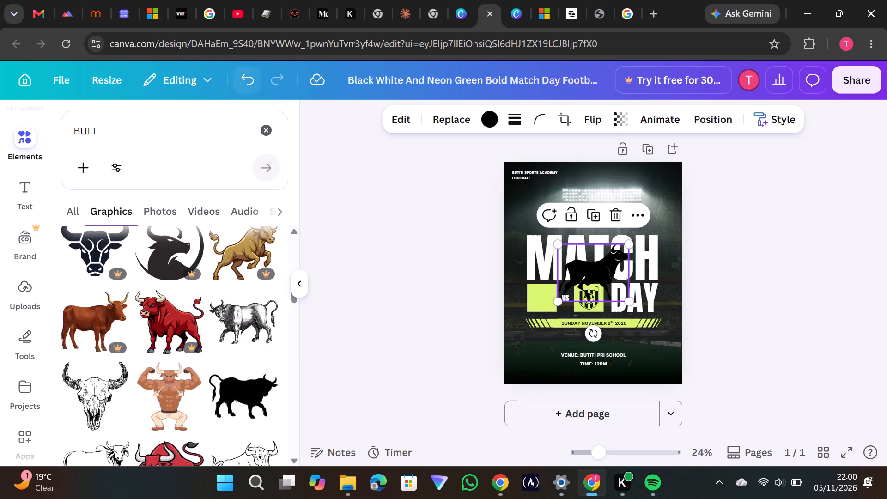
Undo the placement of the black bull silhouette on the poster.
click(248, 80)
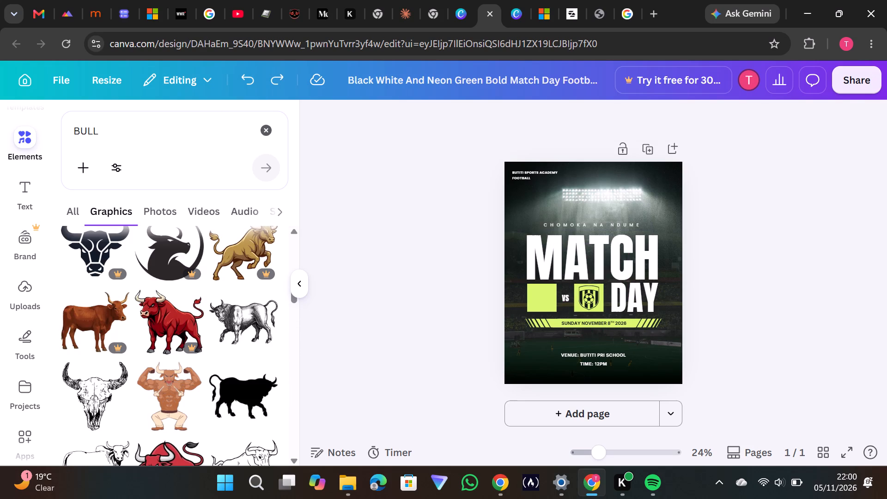
Look back through the BULL graphics and the mixed result categories for a bull that suits the match day poster.
drag(295, 301, 294, 288)
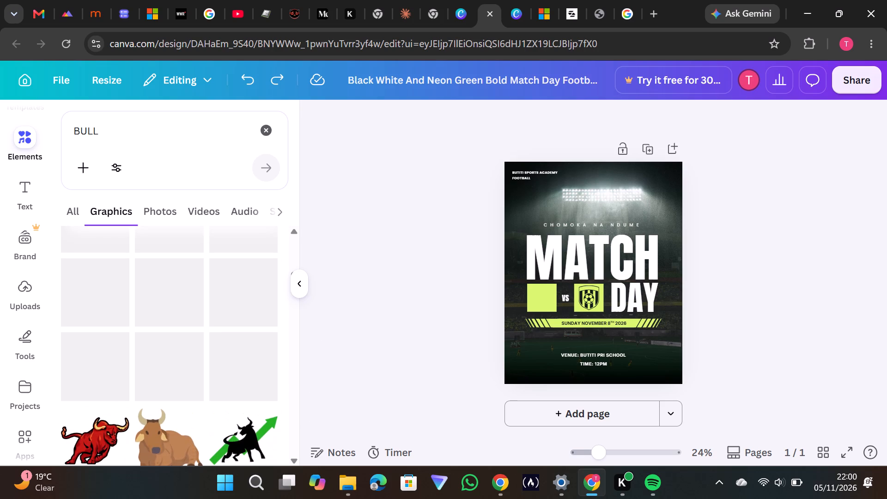
drag(294, 288, 294, 283)
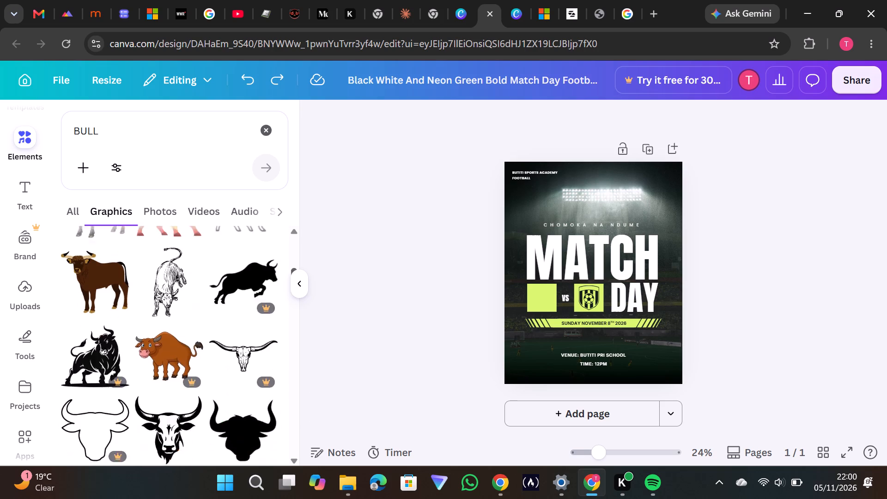
drag(294, 283, 294, 278)
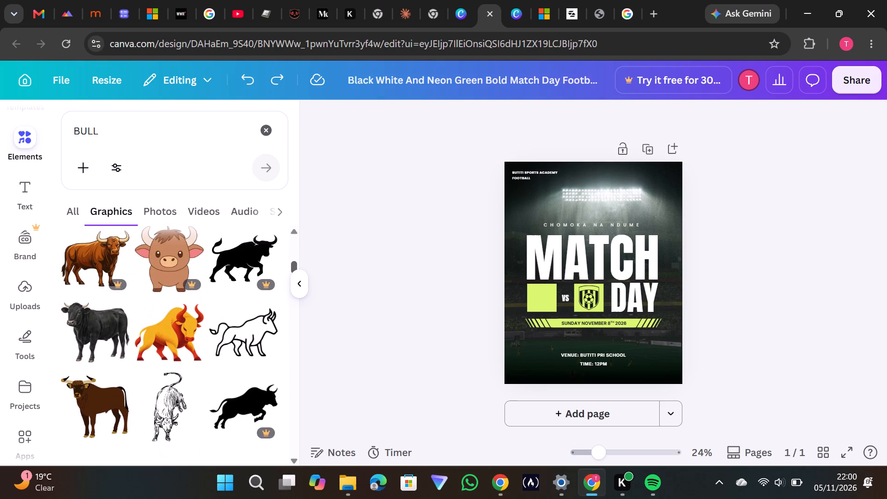
drag(294, 278, 294, 265)
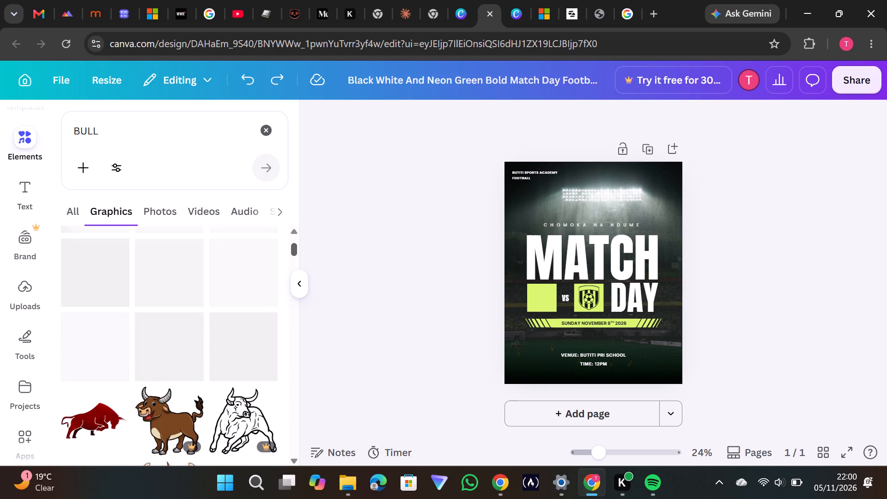
drag(294, 265, 293, 247)
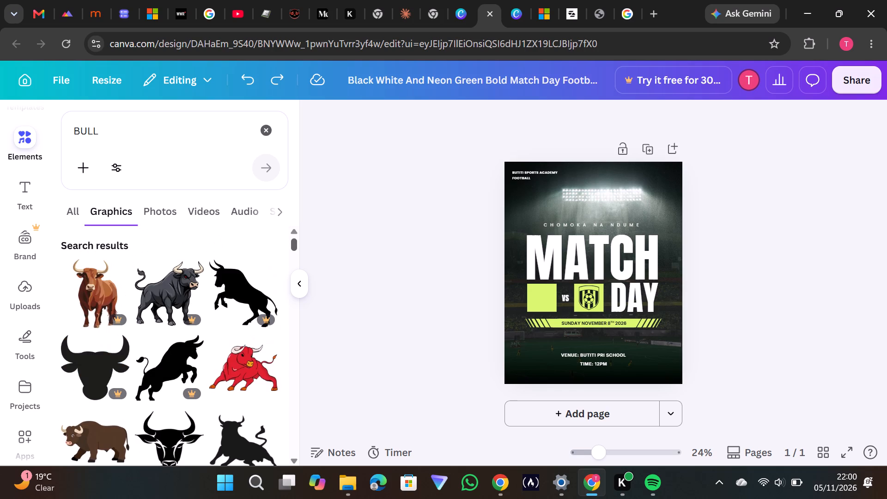
drag(293, 247, 293, 219)
click(76, 209)
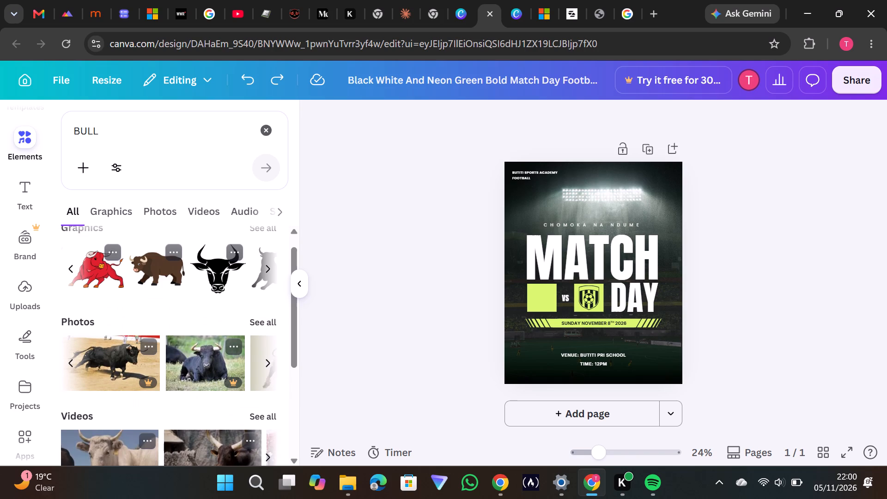
click(258, 242)
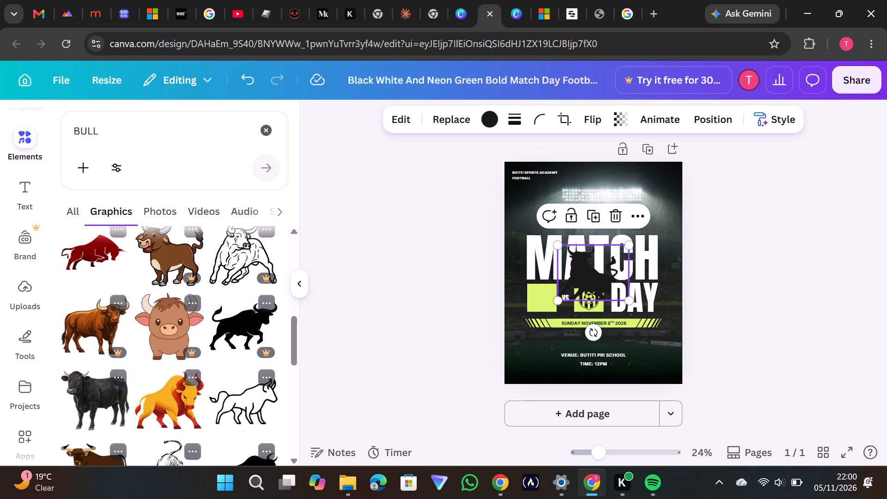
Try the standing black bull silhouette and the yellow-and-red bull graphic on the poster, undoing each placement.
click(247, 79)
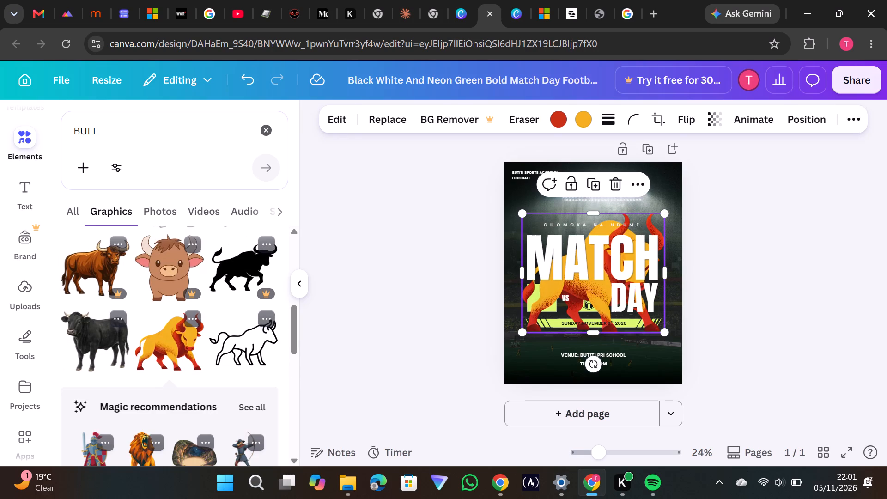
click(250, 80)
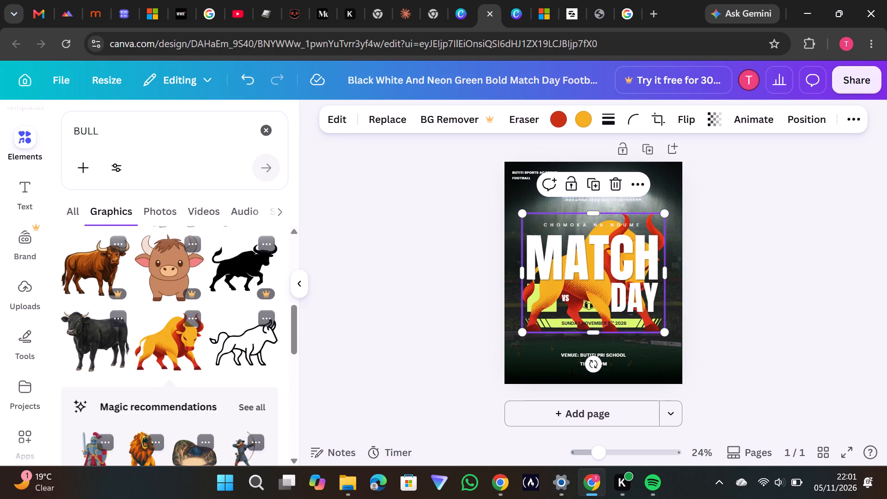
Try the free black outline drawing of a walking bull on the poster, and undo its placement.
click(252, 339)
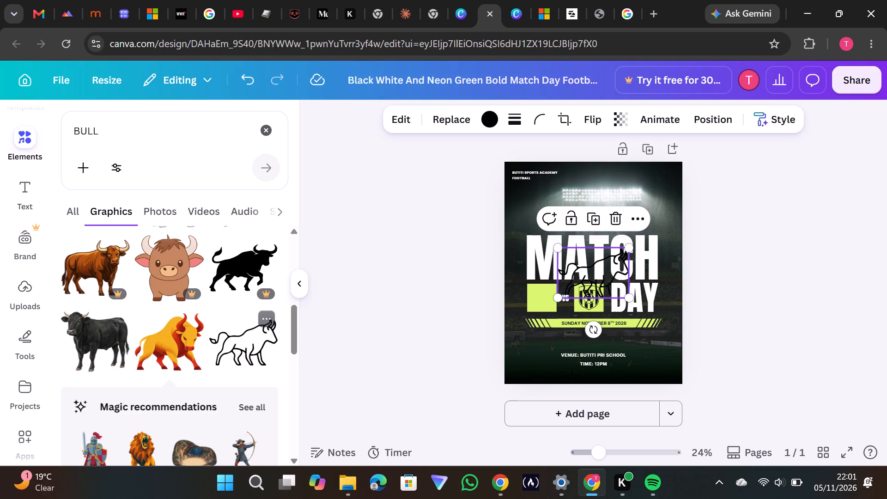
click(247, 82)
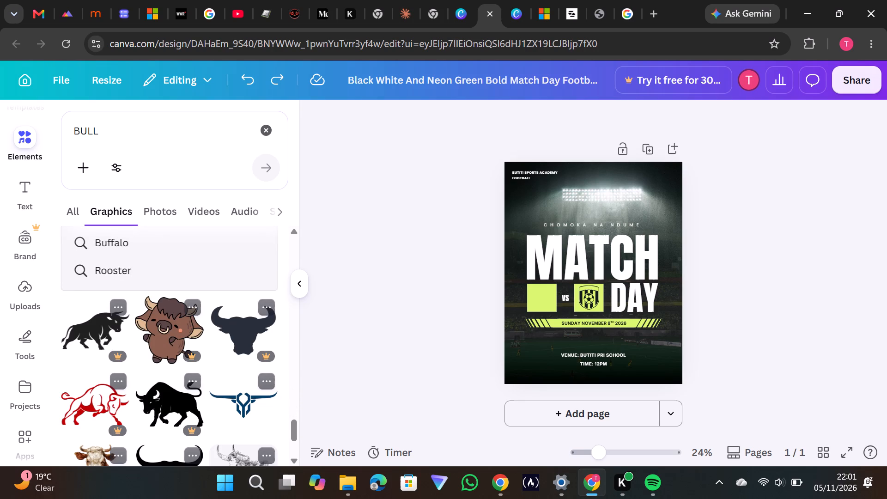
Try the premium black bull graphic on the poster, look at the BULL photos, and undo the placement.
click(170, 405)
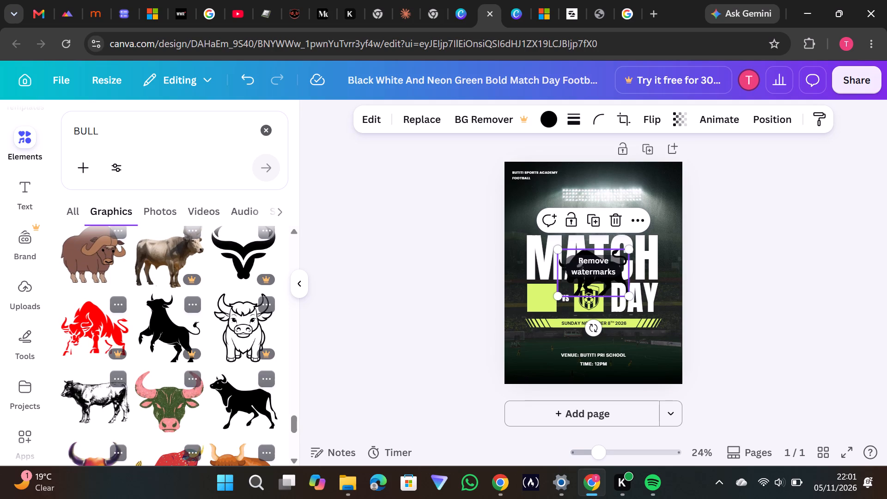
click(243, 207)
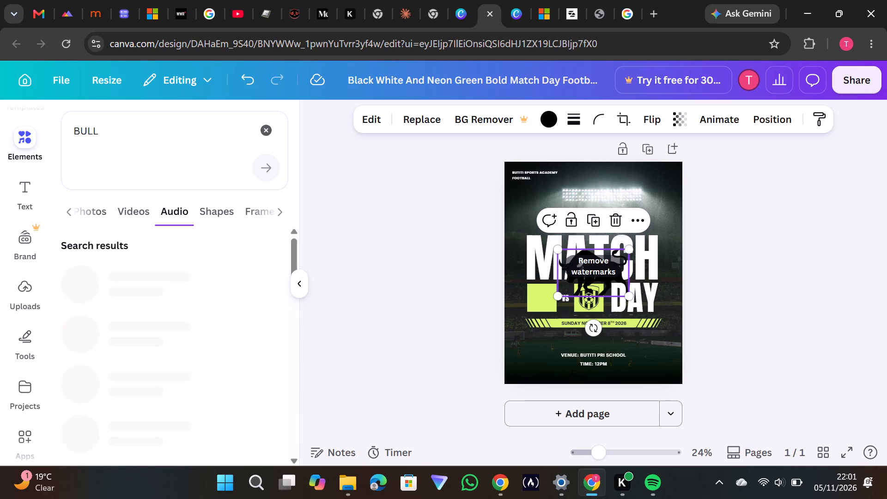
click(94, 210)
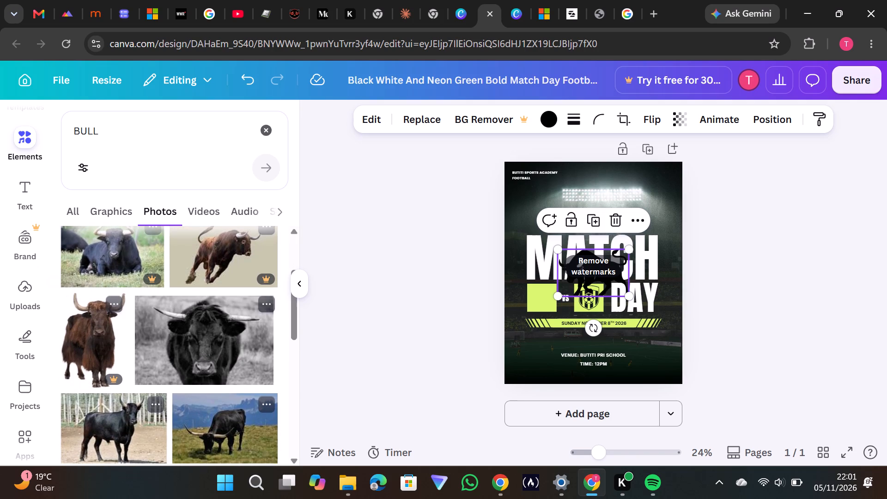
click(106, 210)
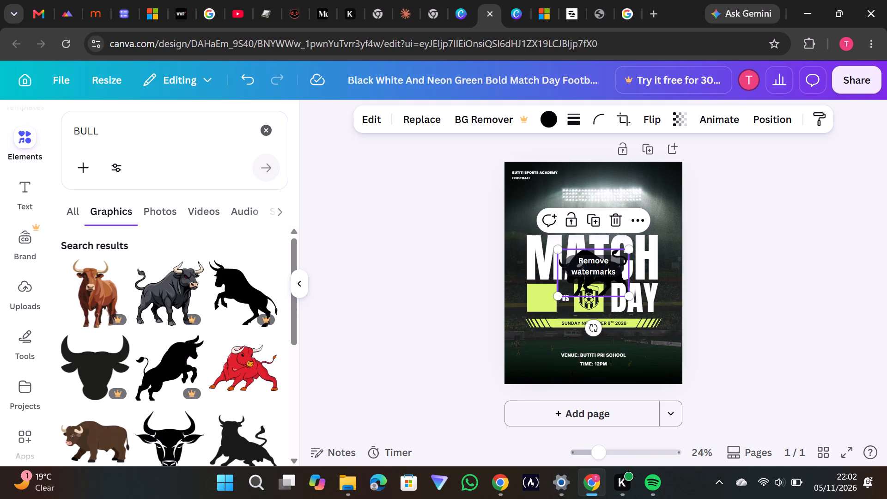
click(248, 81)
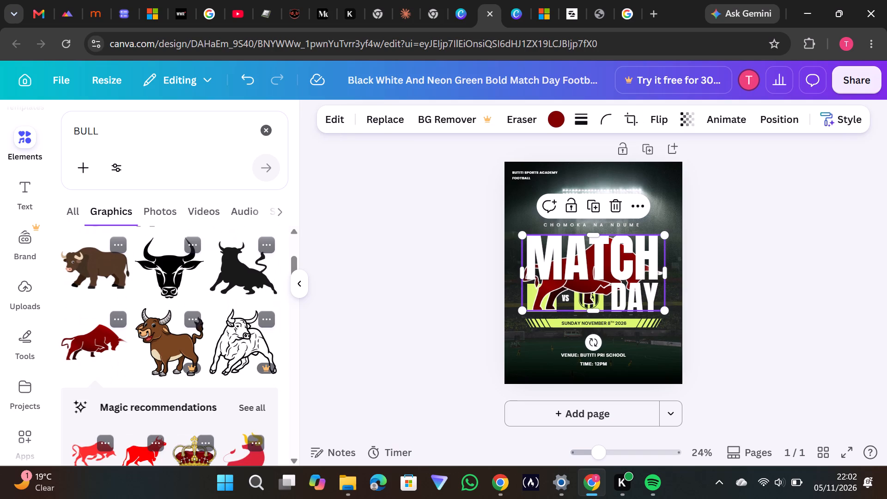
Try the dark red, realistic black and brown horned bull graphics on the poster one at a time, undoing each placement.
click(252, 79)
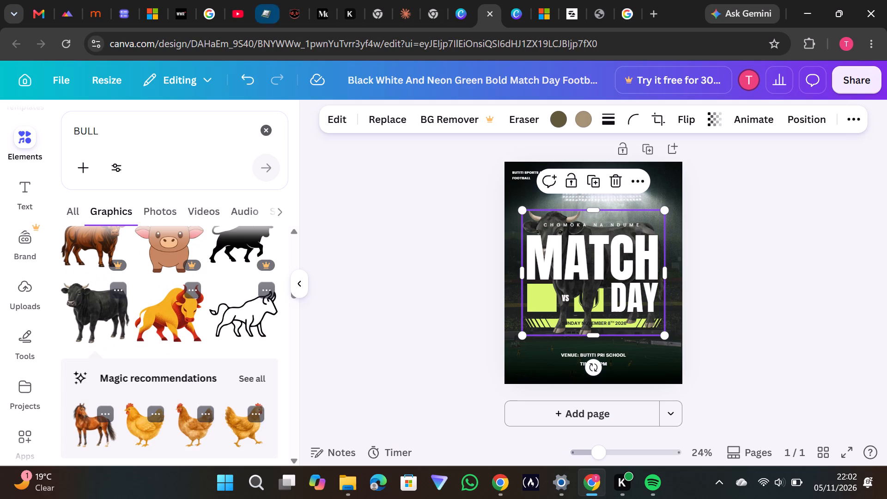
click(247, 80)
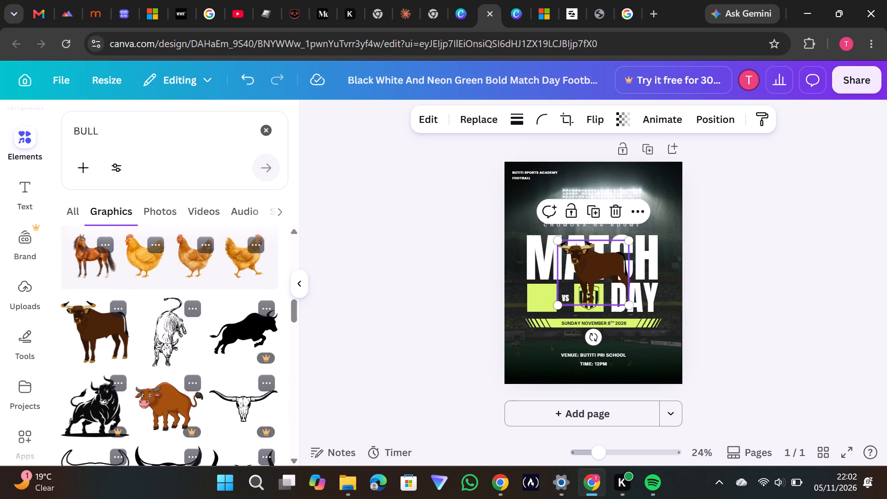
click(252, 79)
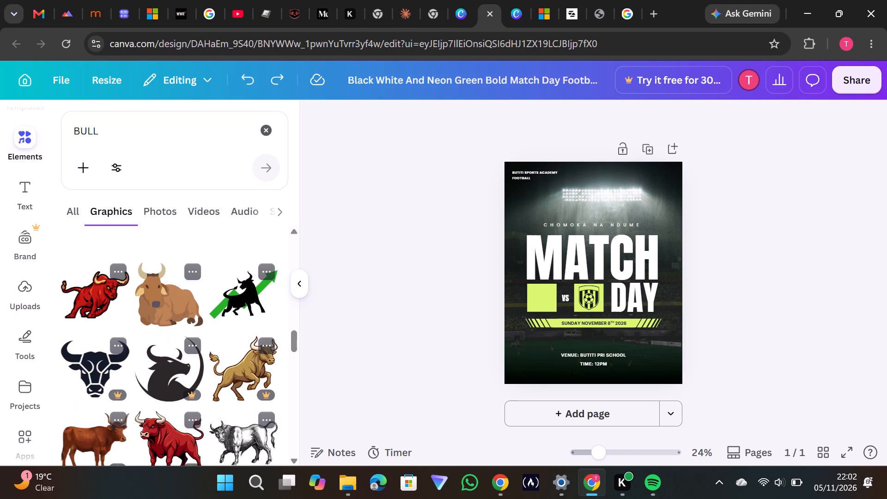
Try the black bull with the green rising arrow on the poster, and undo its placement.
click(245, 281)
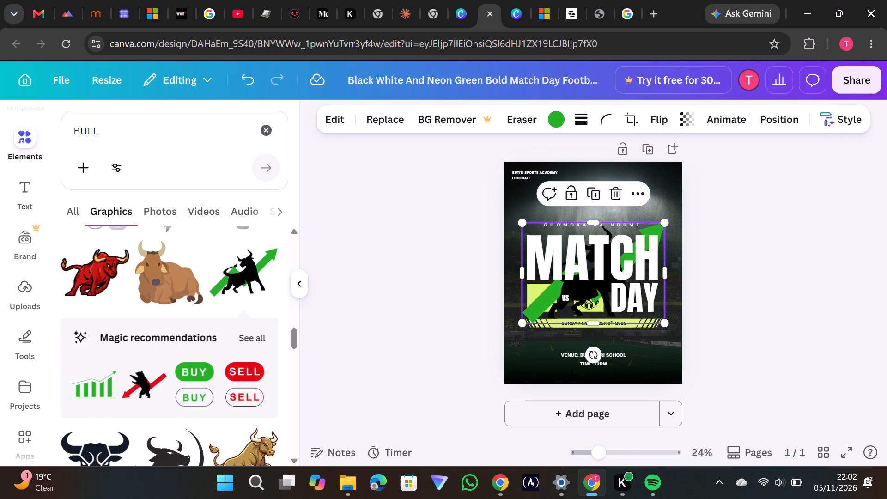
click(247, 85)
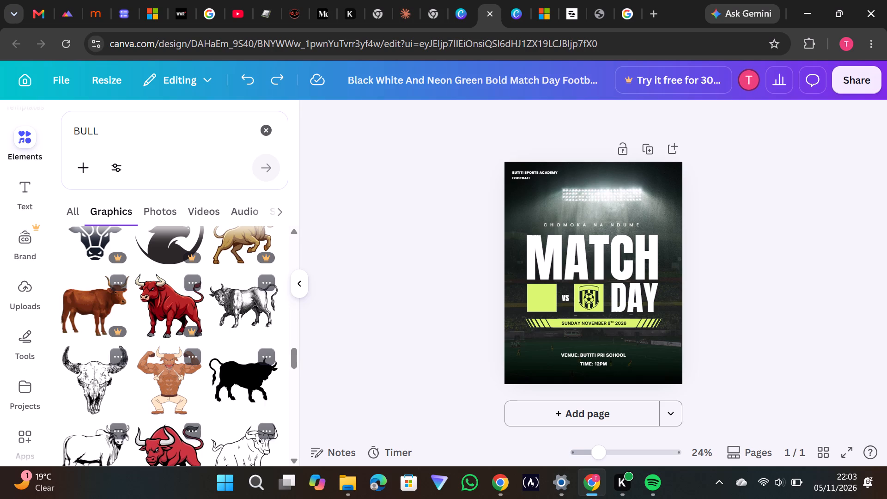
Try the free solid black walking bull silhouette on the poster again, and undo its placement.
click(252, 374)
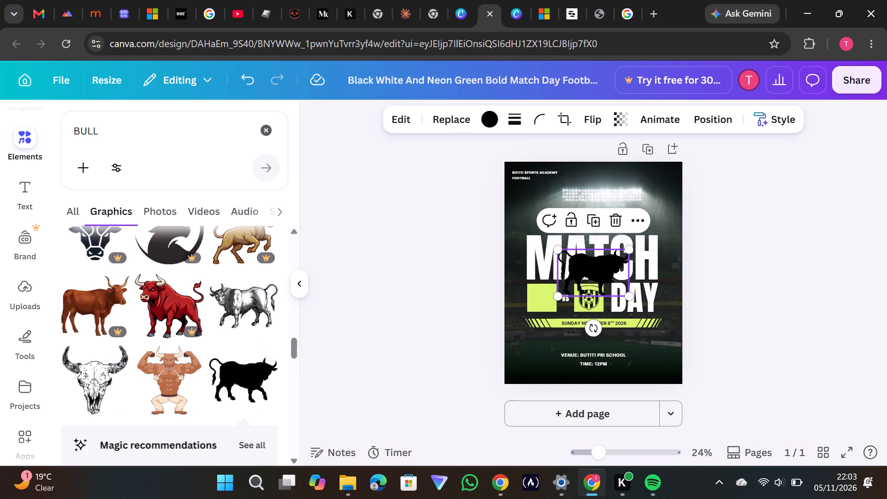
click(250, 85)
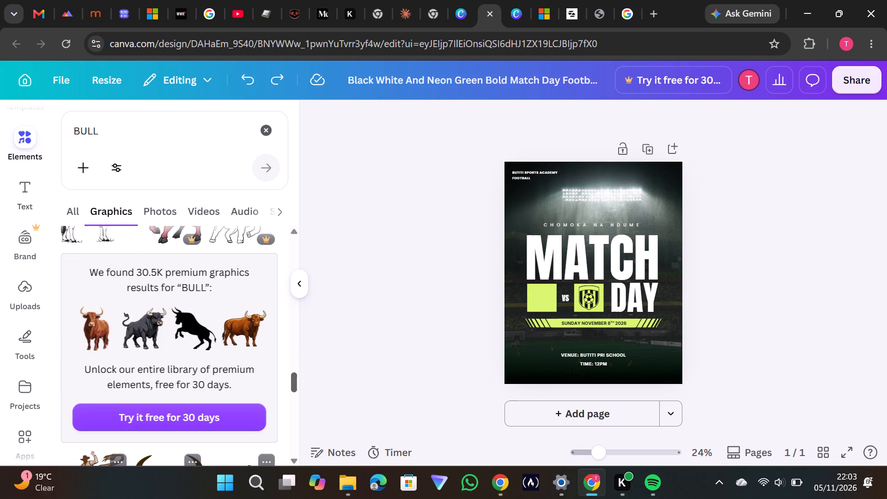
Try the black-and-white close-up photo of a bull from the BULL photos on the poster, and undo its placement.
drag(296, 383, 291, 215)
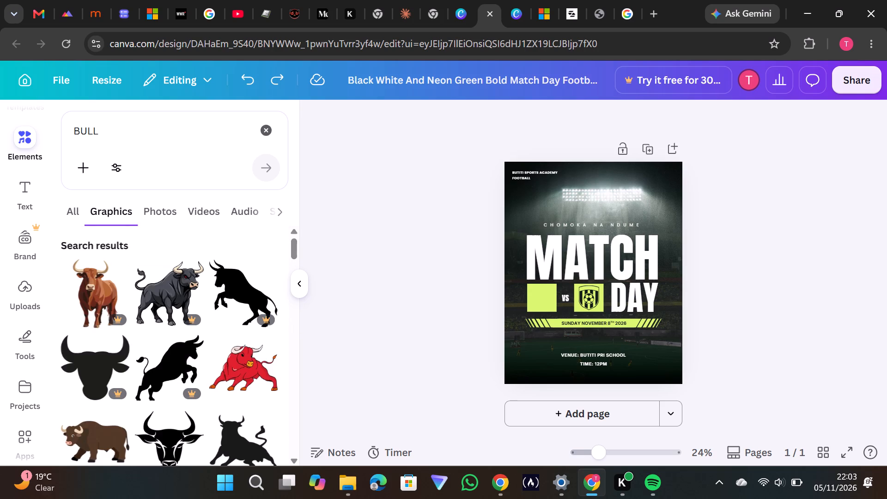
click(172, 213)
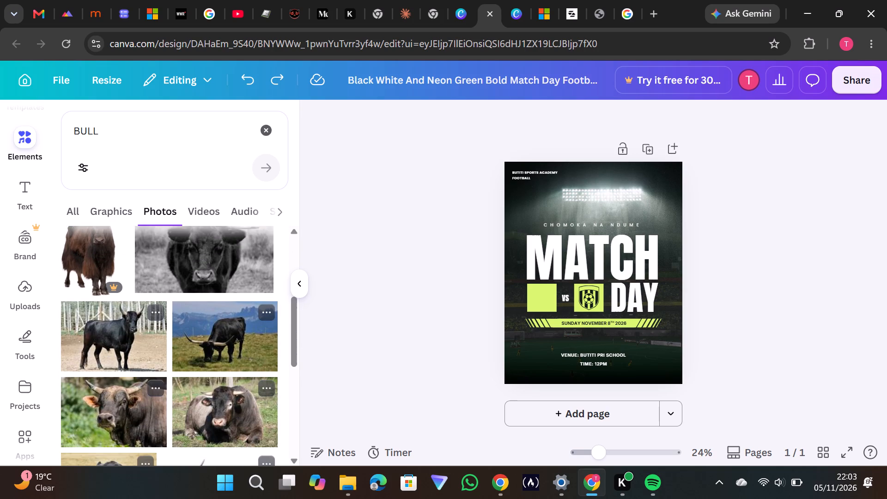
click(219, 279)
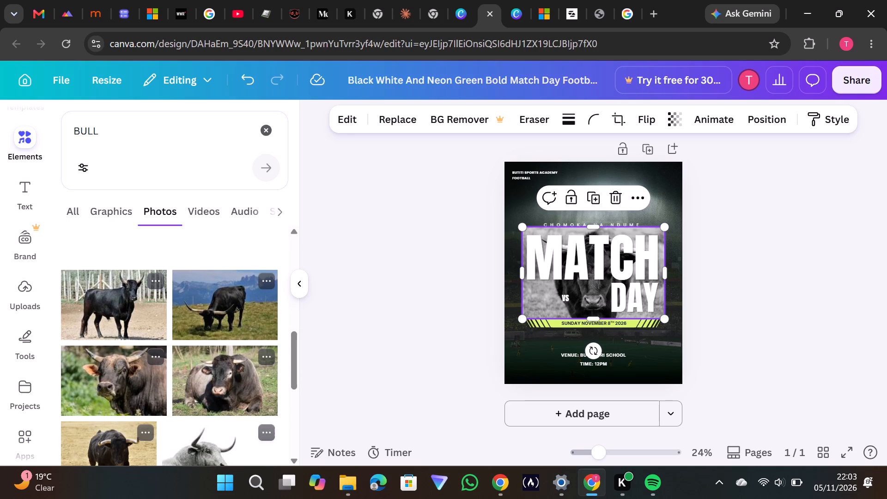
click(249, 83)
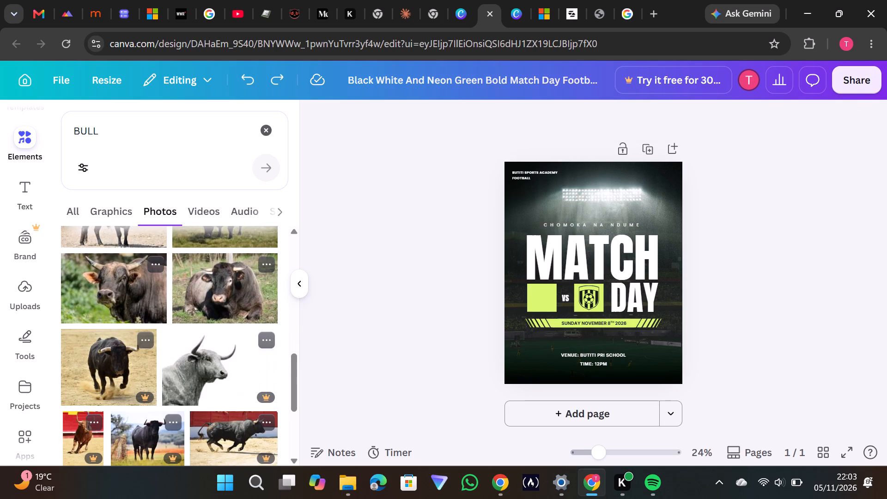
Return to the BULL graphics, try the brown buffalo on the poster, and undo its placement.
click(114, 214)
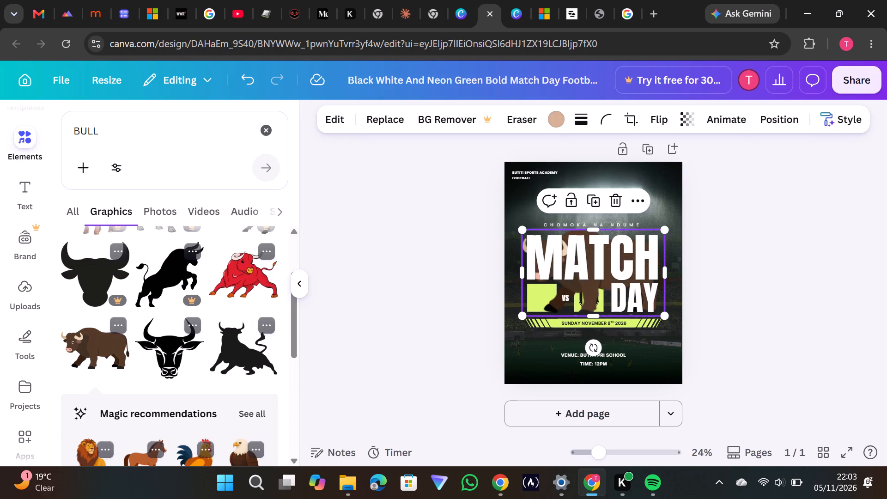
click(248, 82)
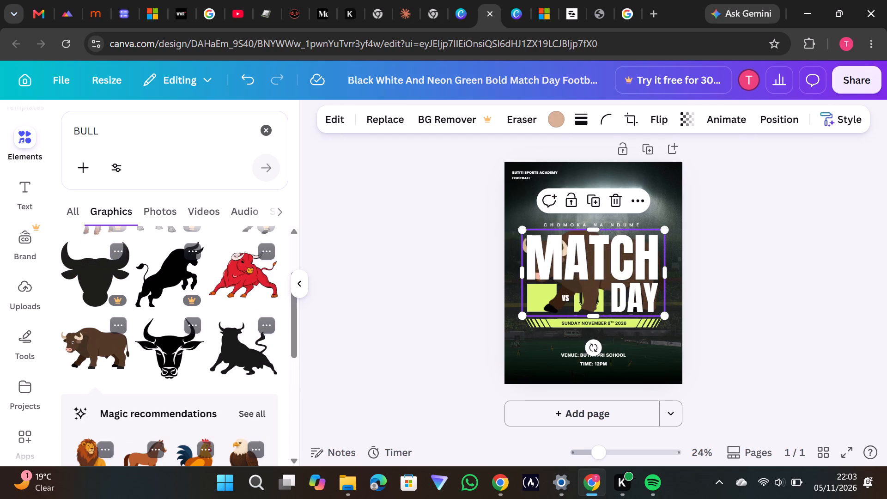
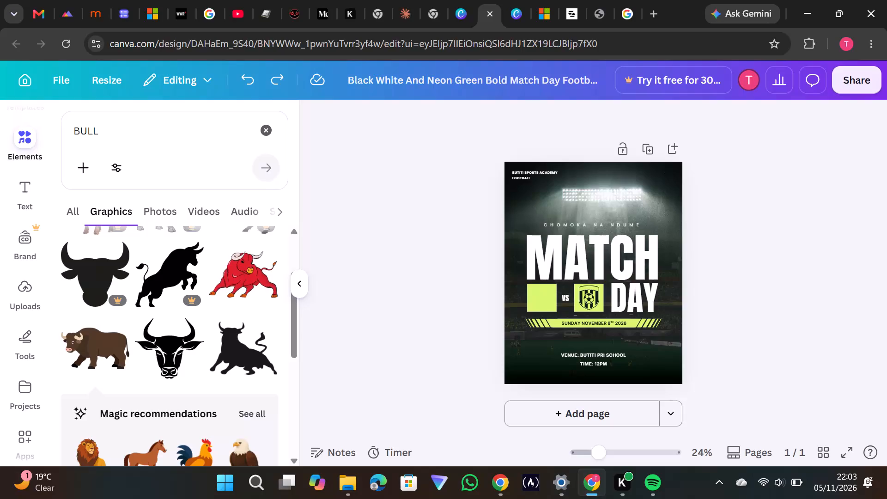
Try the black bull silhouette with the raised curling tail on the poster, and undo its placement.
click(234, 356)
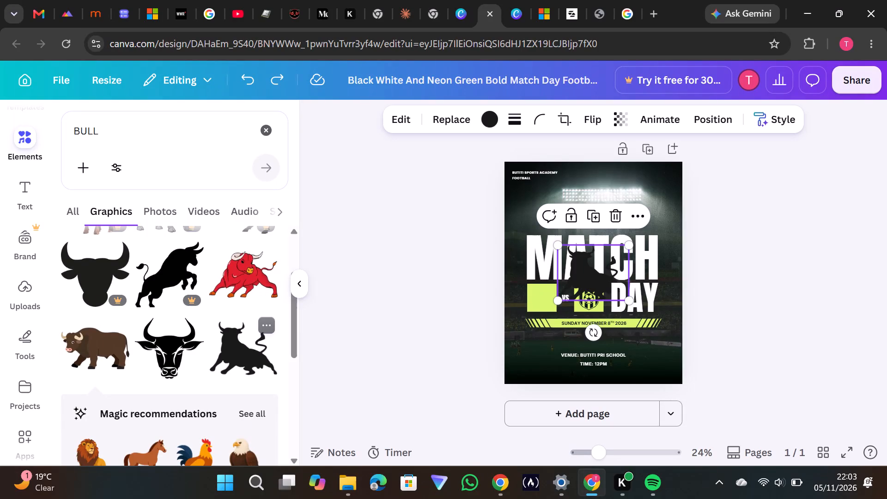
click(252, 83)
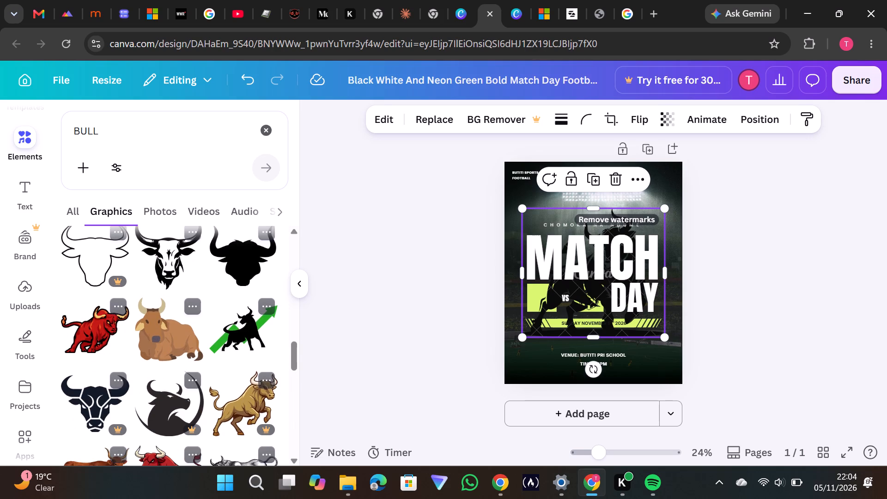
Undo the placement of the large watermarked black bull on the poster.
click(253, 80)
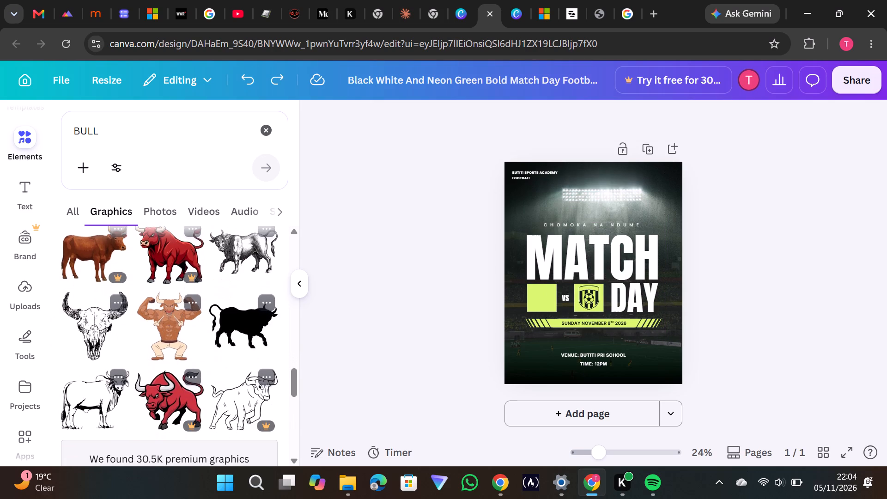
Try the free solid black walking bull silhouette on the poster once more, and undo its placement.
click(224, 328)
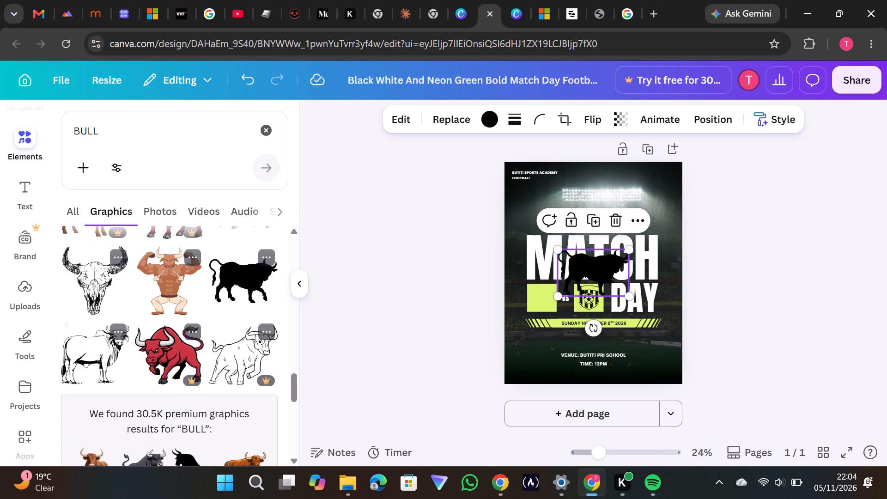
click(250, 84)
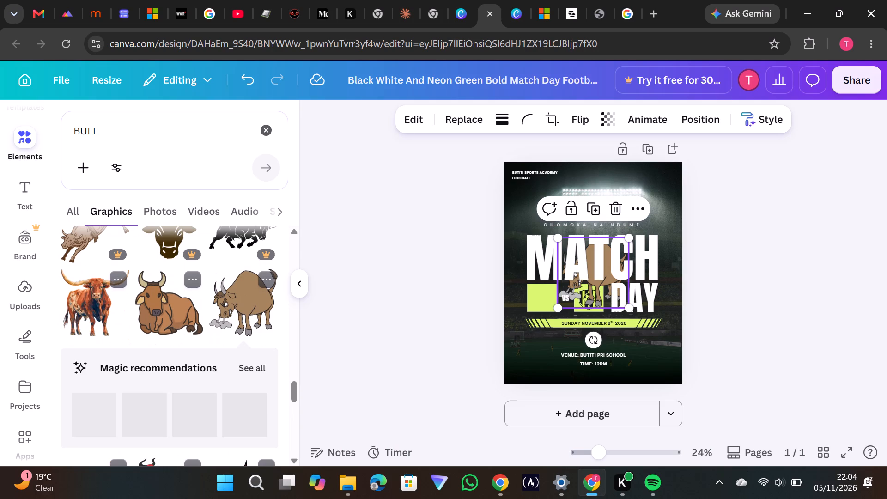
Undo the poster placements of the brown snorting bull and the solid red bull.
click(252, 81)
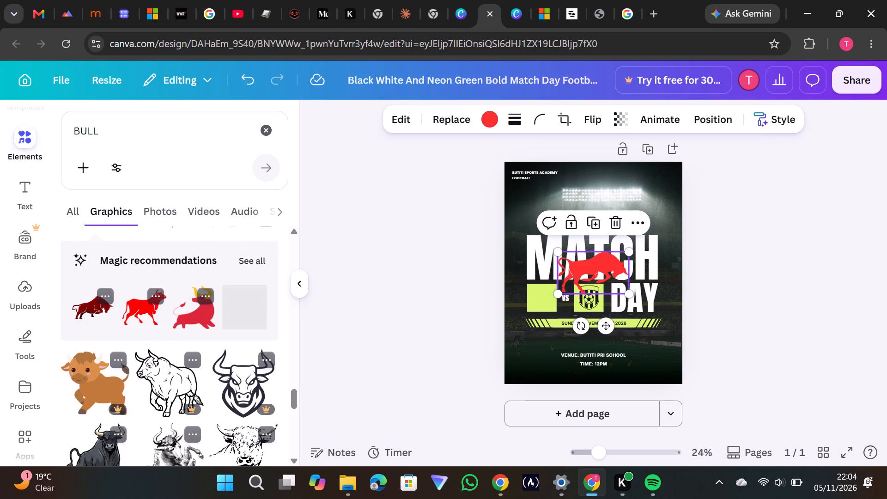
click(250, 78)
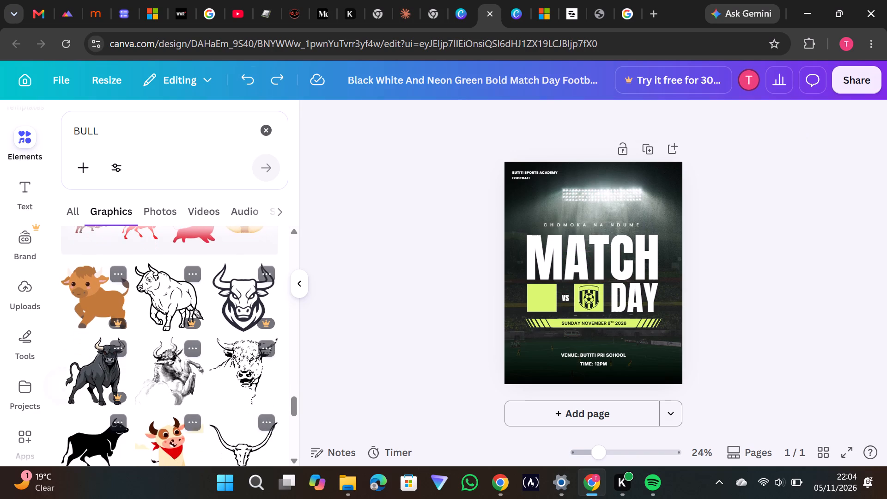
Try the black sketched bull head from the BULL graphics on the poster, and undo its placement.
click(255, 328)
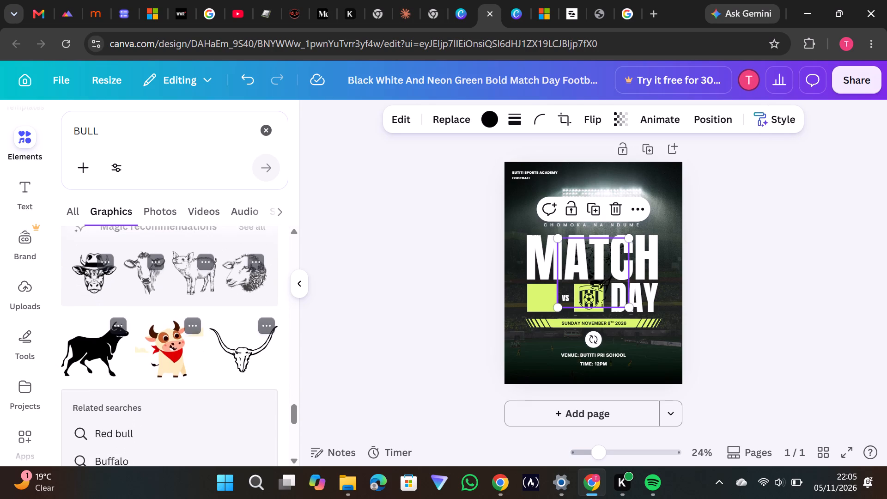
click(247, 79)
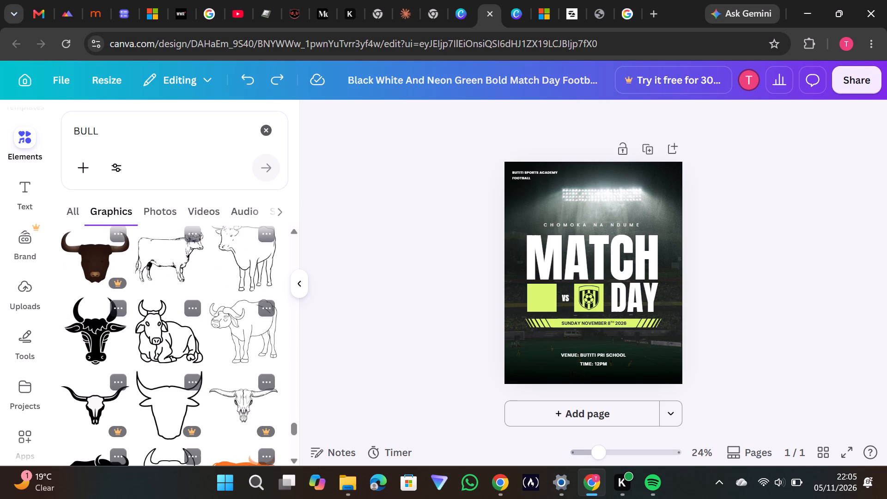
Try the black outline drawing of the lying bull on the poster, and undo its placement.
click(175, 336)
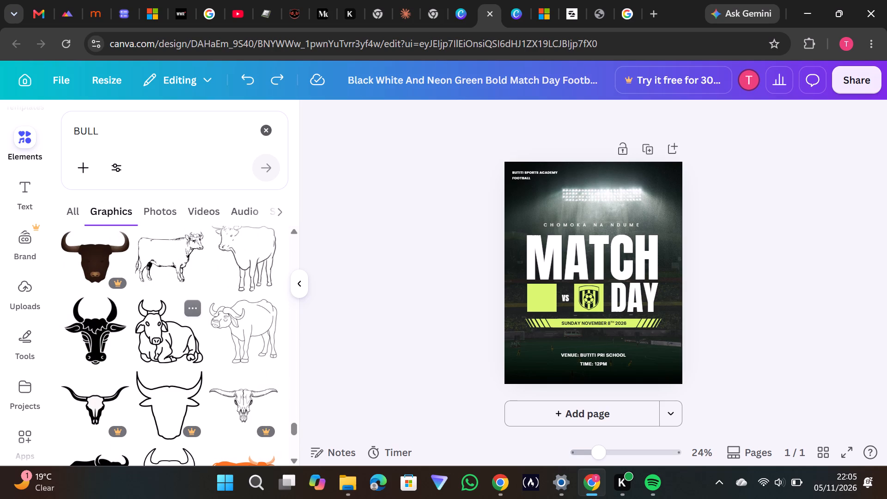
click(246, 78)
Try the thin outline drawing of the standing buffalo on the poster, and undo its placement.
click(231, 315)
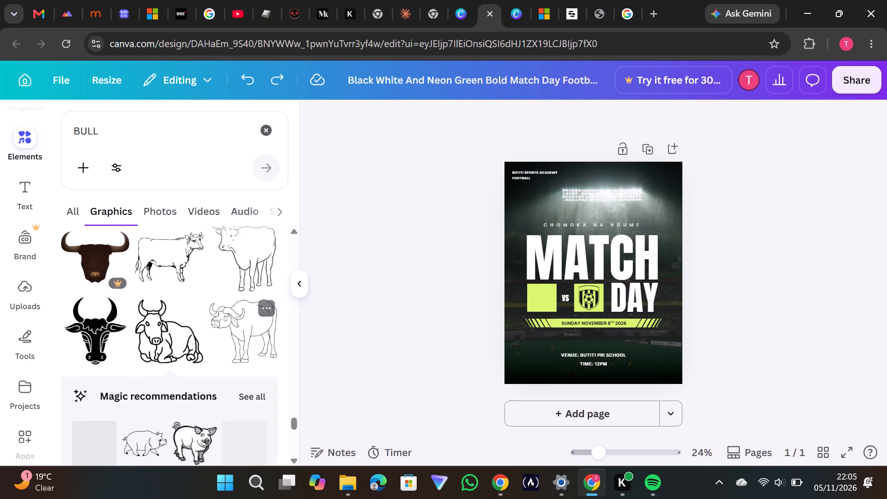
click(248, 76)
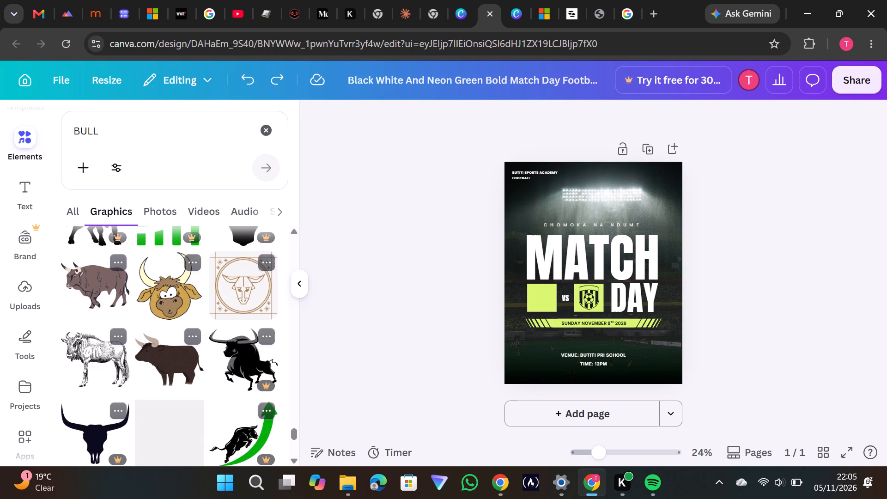
Extend the graphics search to BULL BLACK.
click(127, 124)
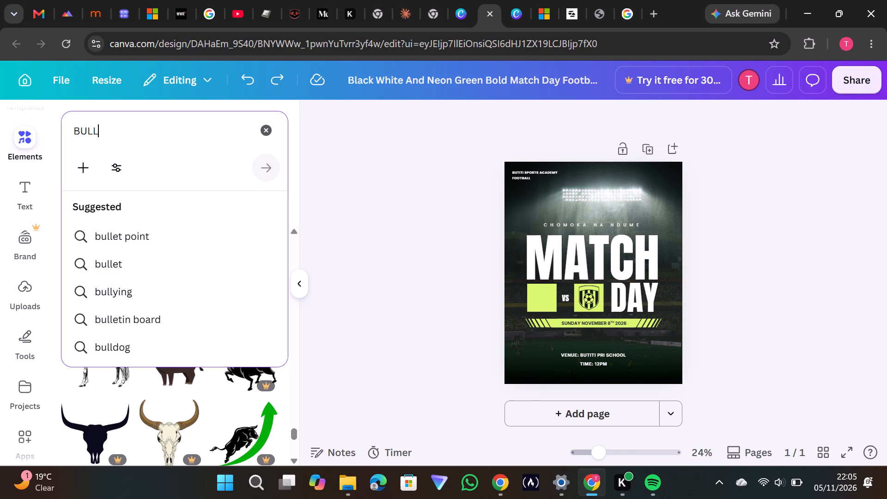
key(space)
text(BLACK)
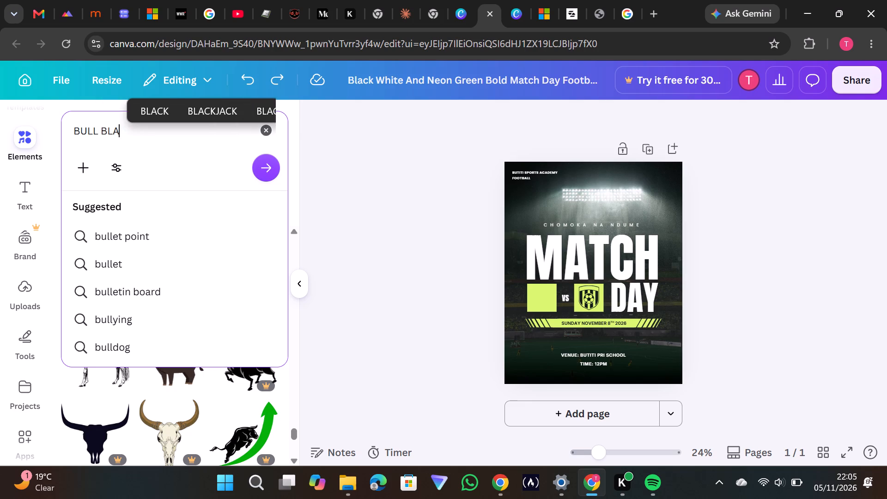
click(269, 169)
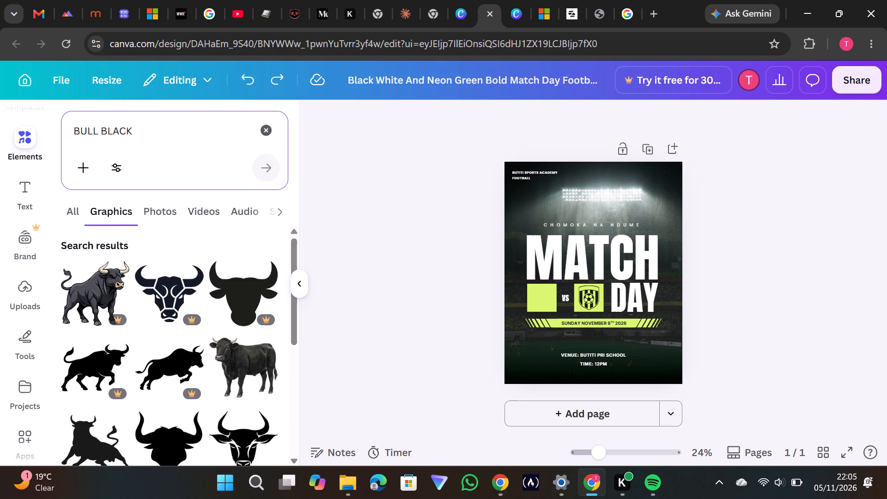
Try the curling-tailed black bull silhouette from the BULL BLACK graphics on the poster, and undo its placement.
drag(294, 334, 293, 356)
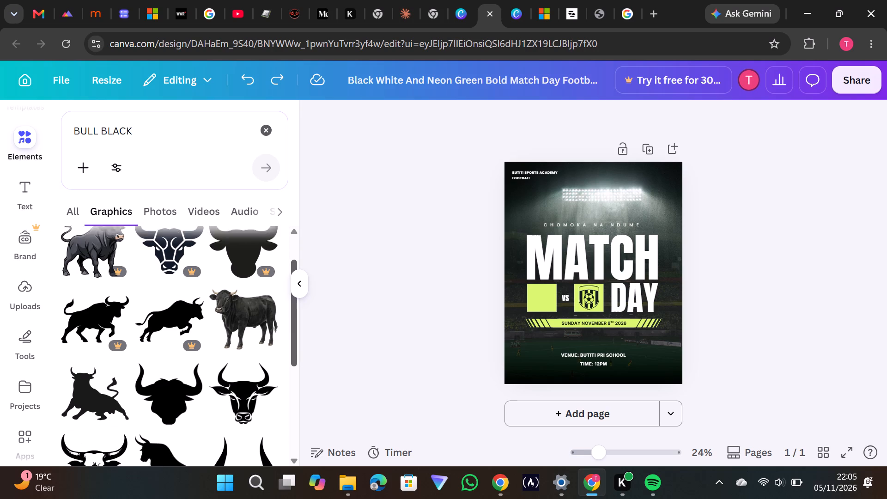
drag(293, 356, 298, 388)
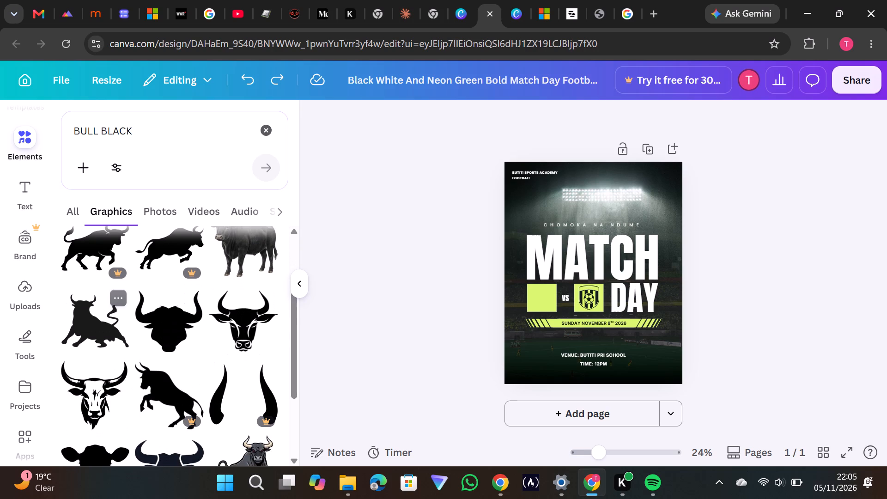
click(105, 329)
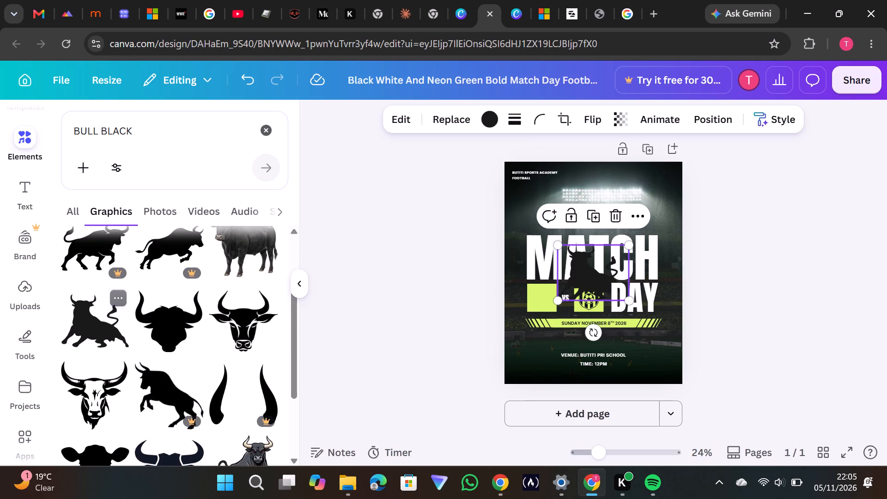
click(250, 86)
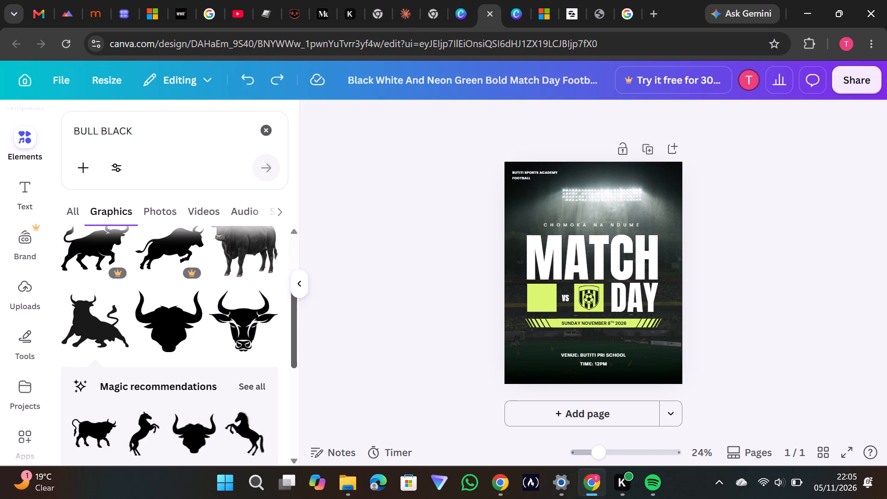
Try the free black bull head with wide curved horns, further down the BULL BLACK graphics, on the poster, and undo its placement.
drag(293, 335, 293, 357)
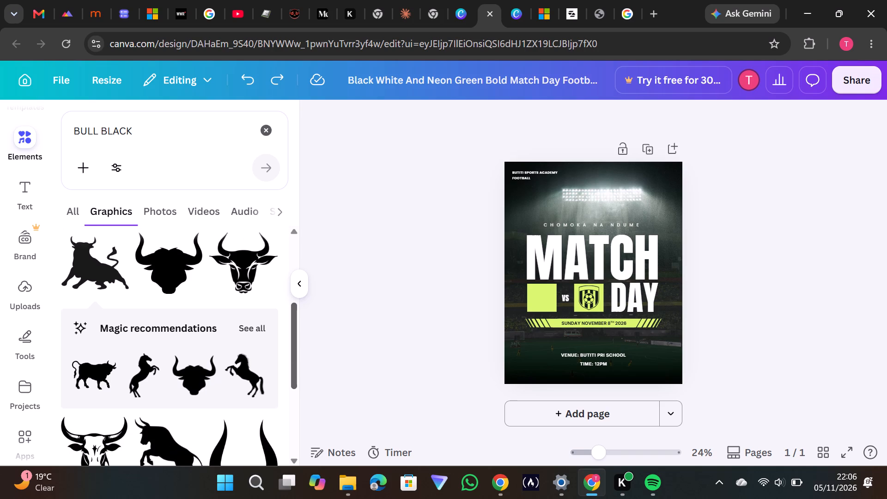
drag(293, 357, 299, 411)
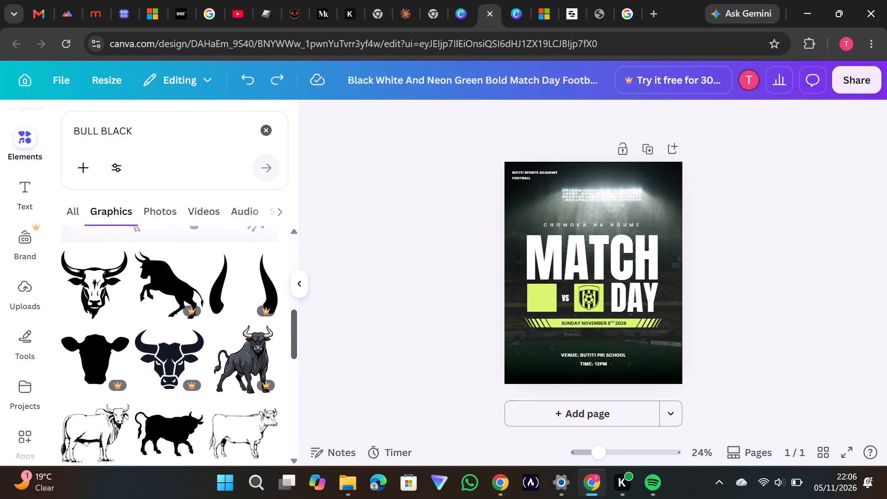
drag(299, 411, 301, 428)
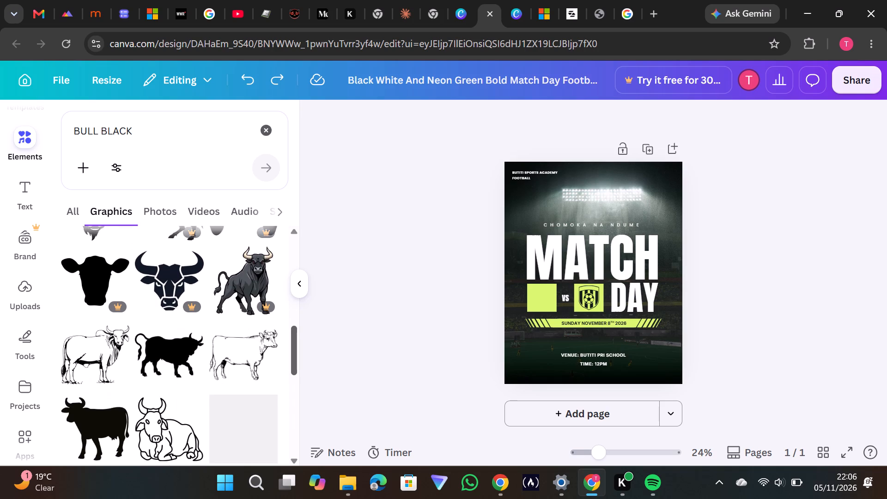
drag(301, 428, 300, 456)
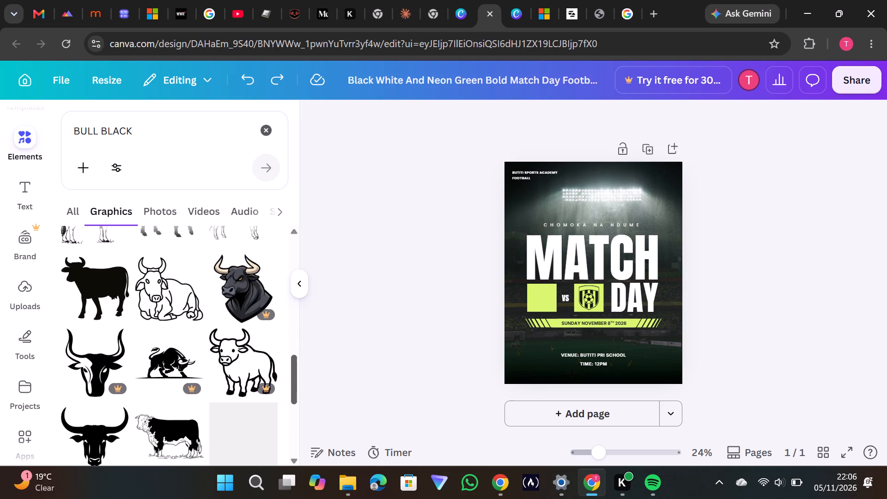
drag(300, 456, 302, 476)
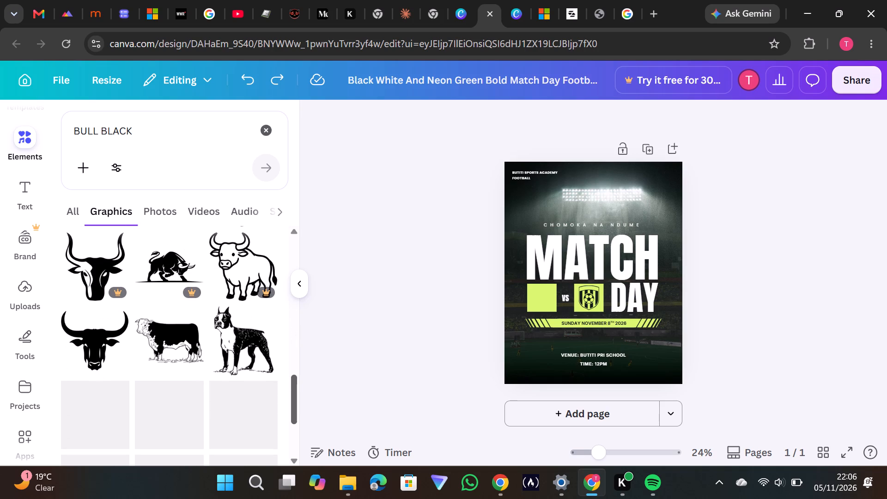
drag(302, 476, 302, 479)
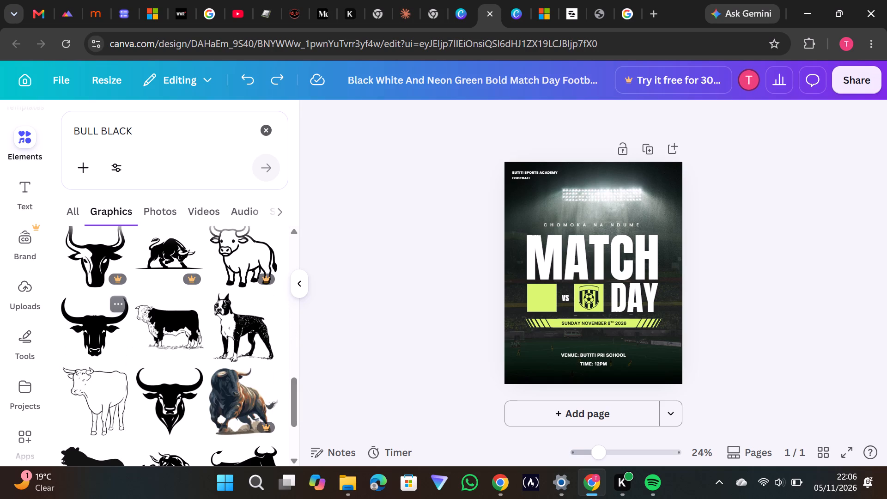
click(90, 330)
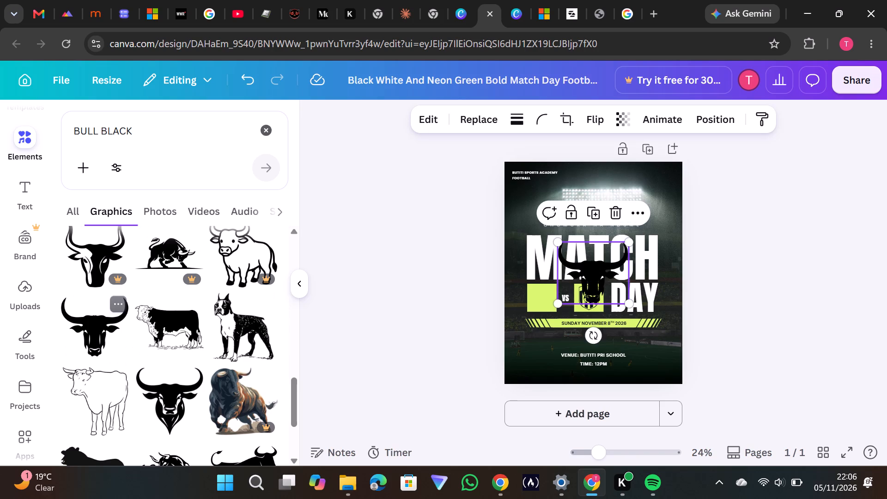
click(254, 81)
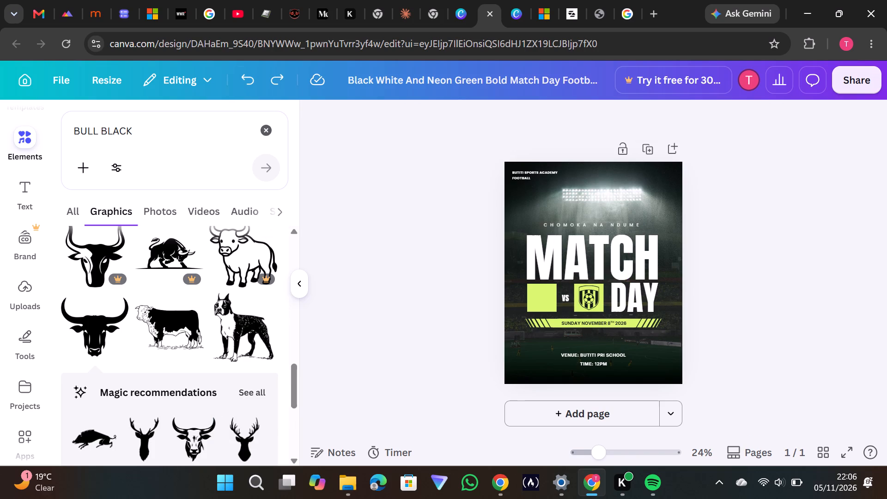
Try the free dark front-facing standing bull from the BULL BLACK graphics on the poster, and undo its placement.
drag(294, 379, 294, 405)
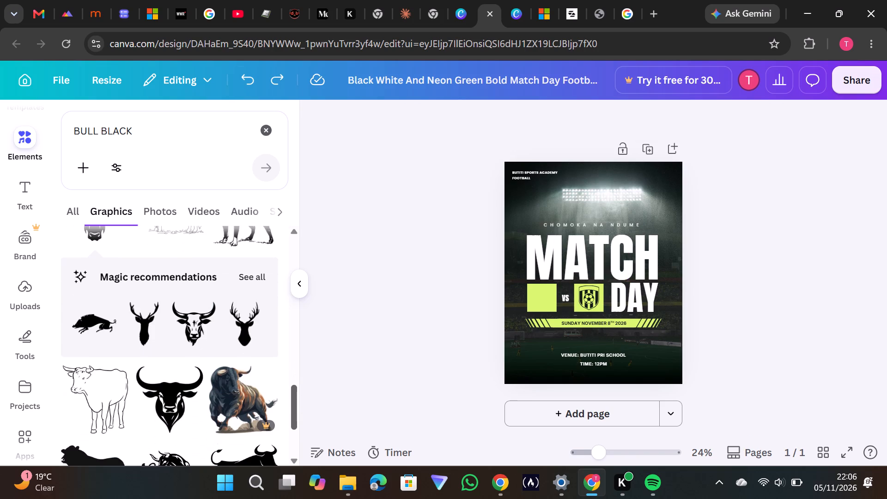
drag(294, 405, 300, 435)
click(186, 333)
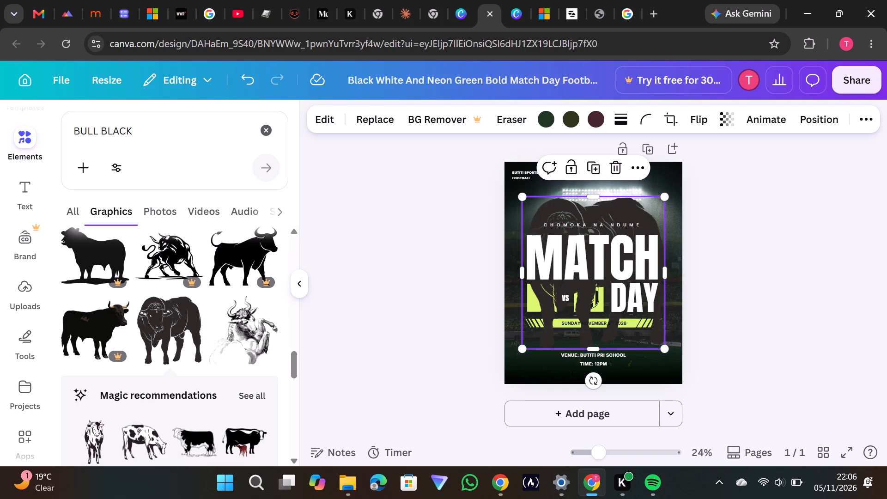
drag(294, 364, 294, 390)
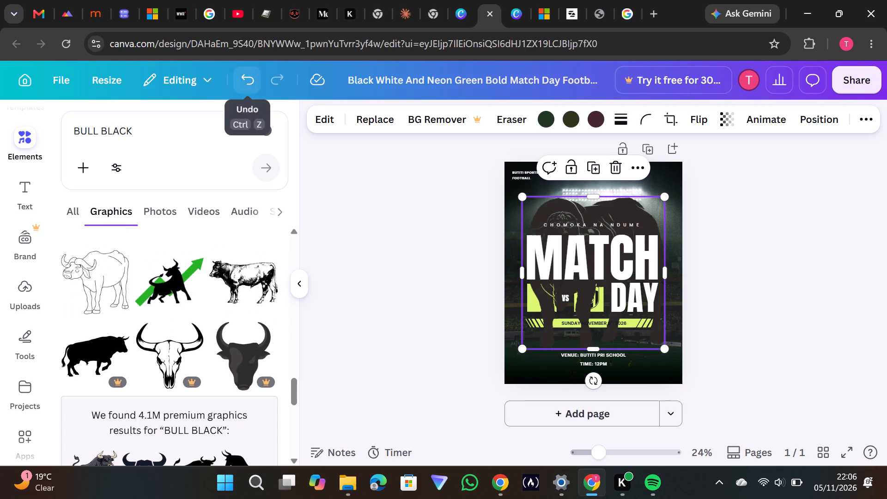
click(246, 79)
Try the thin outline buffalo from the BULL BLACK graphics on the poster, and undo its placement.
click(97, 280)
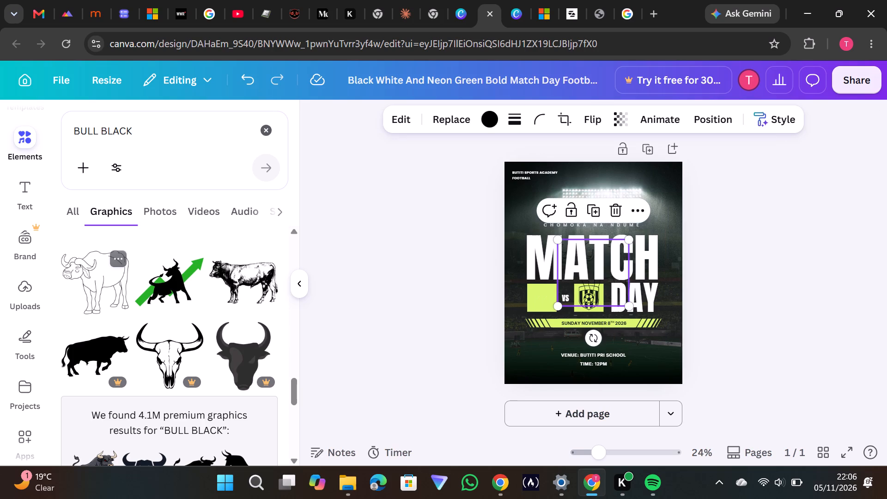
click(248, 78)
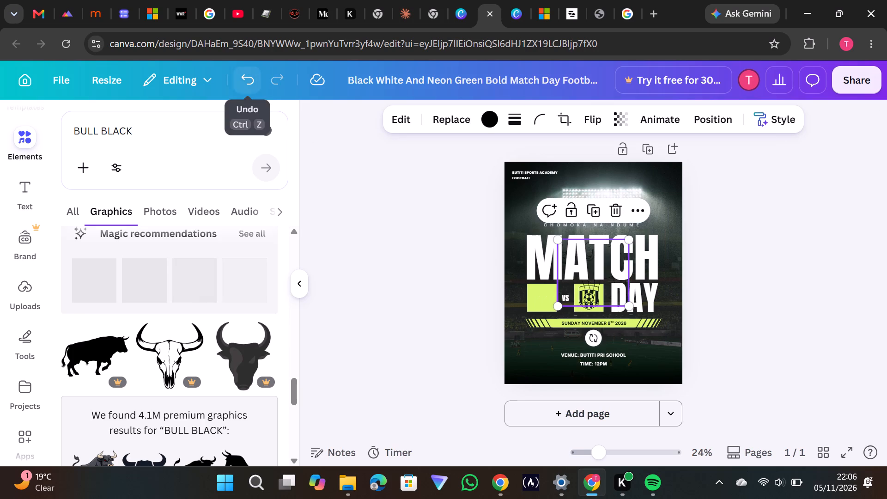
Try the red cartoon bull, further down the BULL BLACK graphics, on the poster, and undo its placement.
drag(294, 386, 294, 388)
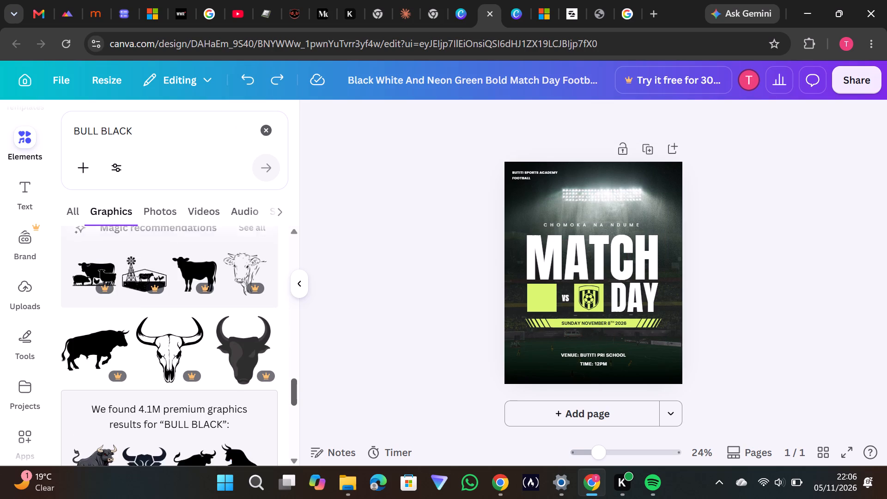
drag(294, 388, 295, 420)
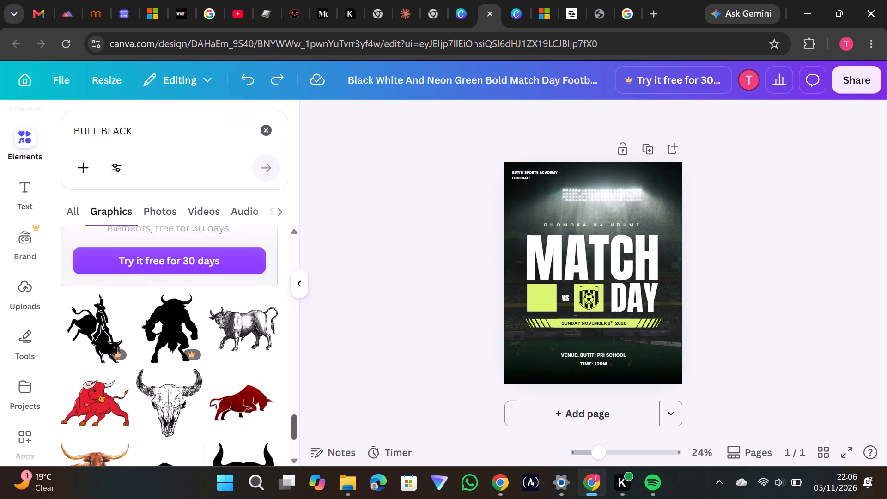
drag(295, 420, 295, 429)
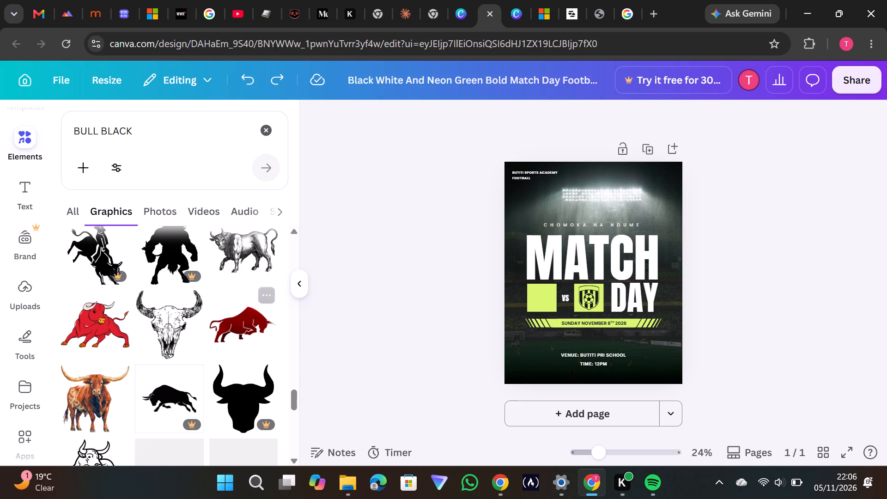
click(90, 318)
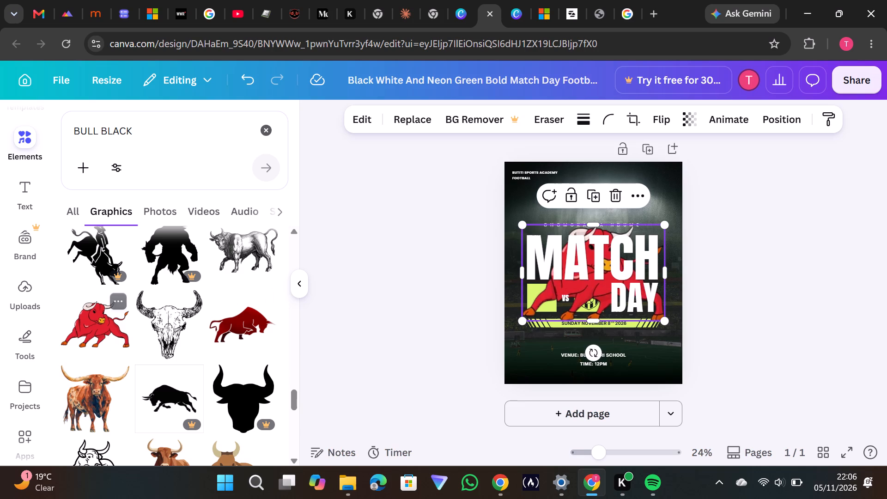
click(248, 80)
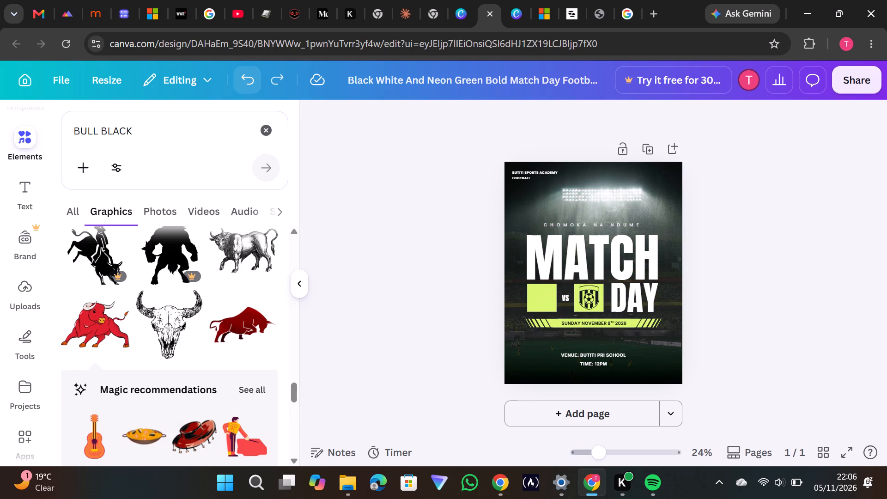
Look further through the BULL BLACK graphics for a bull that suits the poster's empty green team square.
drag(295, 393, 295, 408)
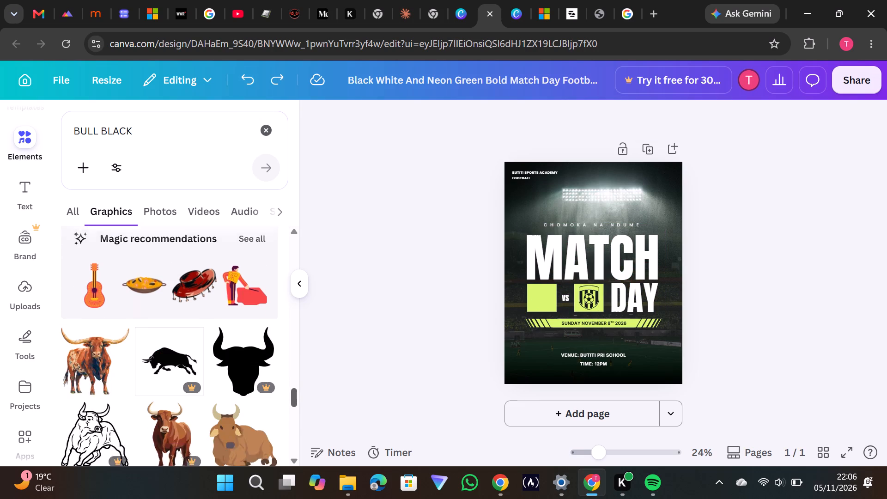
drag(295, 408, 295, 418)
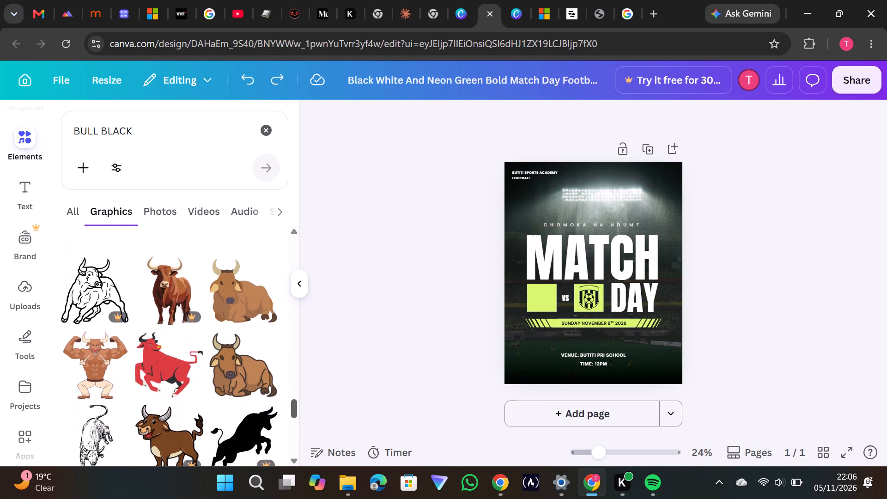
drag(295, 418, 294, 438)
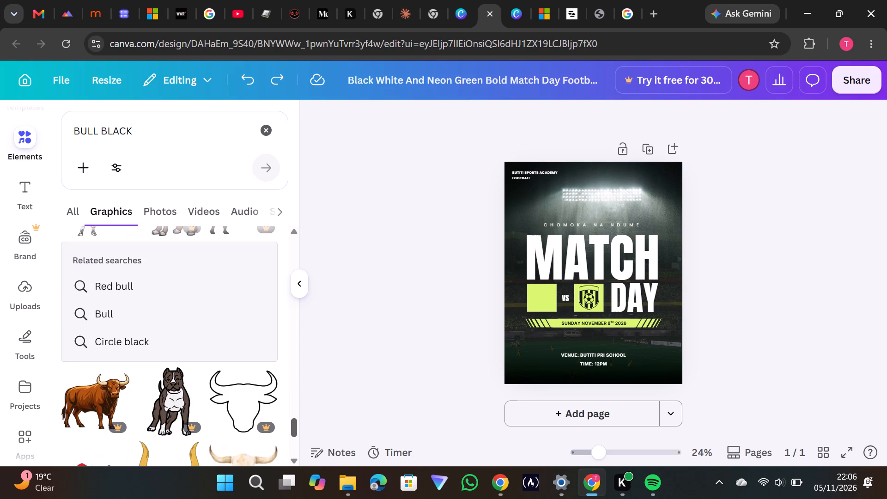
drag(294, 438, 294, 454)
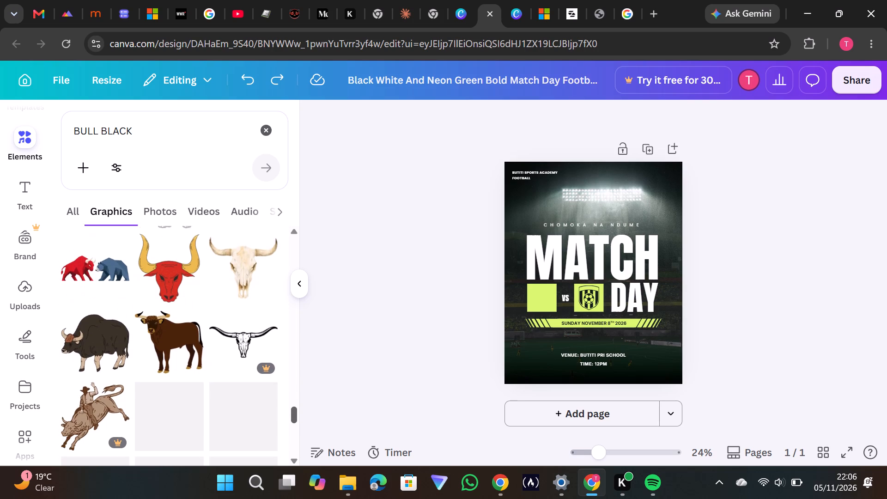
drag(294, 454, 294, 459)
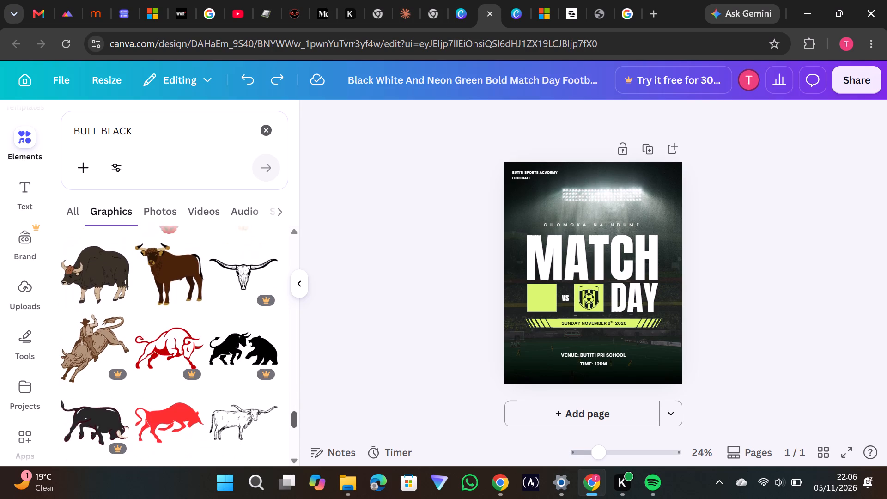
drag(294, 459, 295, 470)
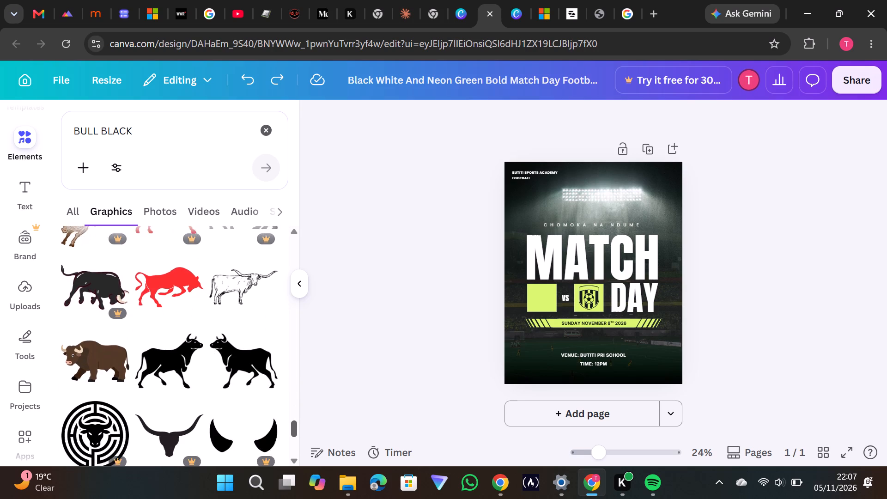
drag(295, 470, 294, 485)
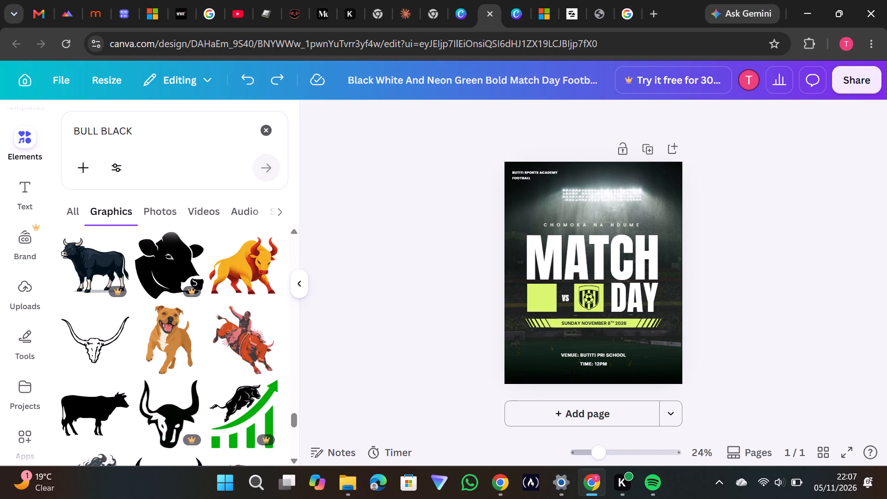
Download the match-day poster as a JPG at 1,080 × 1,350 px with medium quality.
click(858, 86)
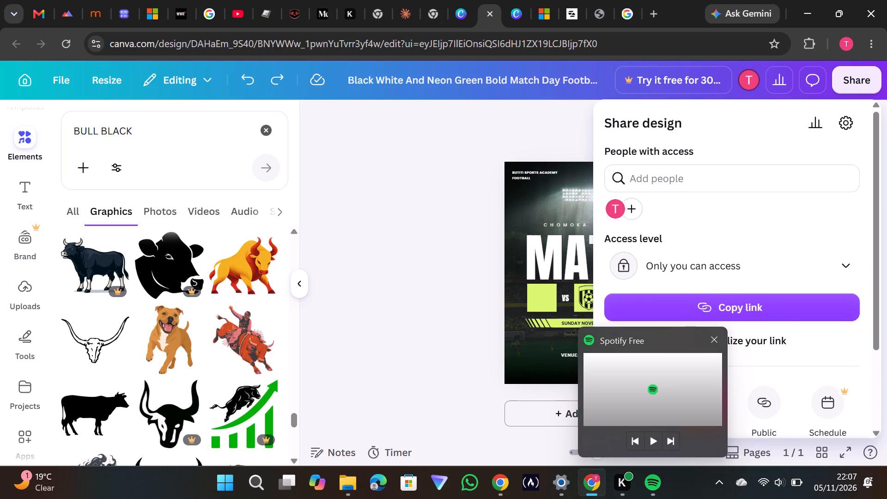
click(640, 402)
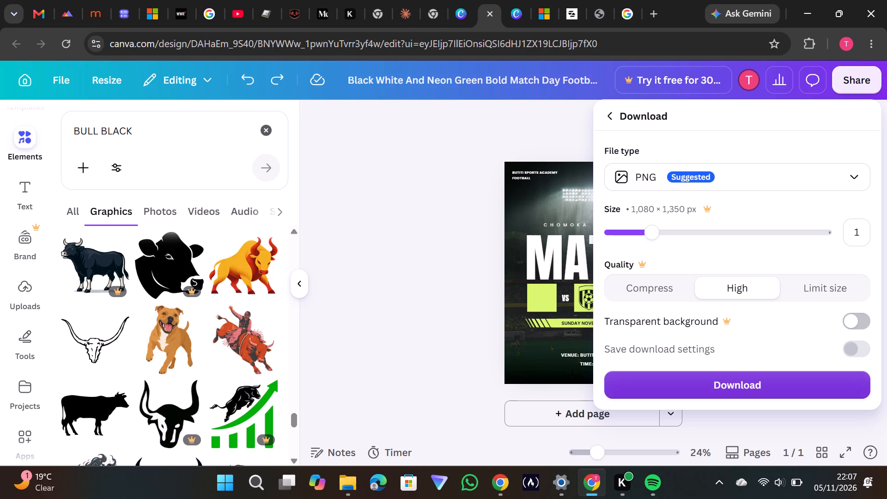
click(773, 183)
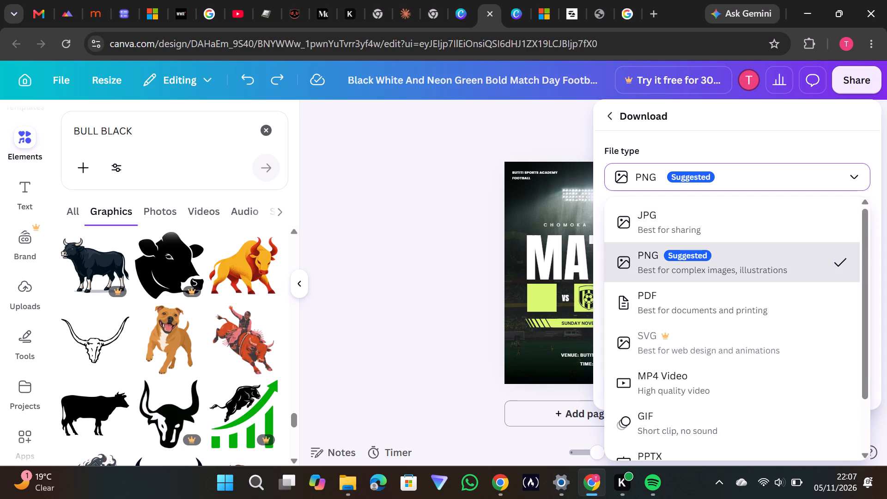
click(661, 224)
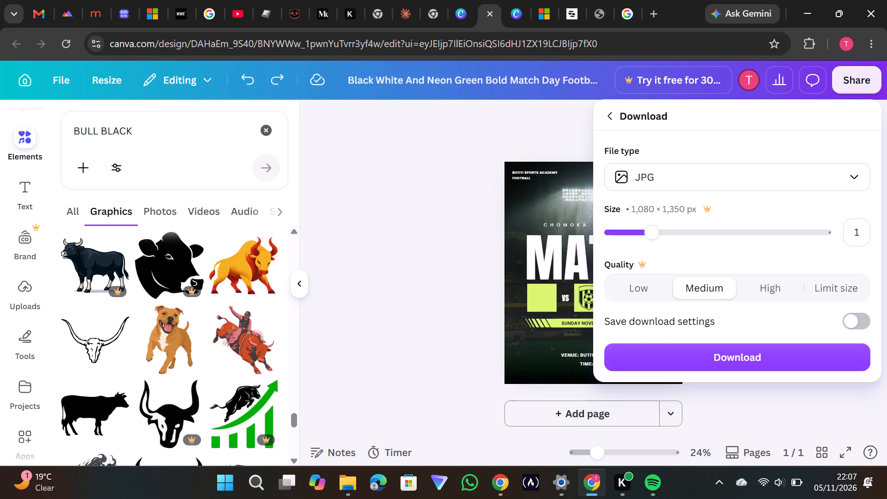
click(716, 357)
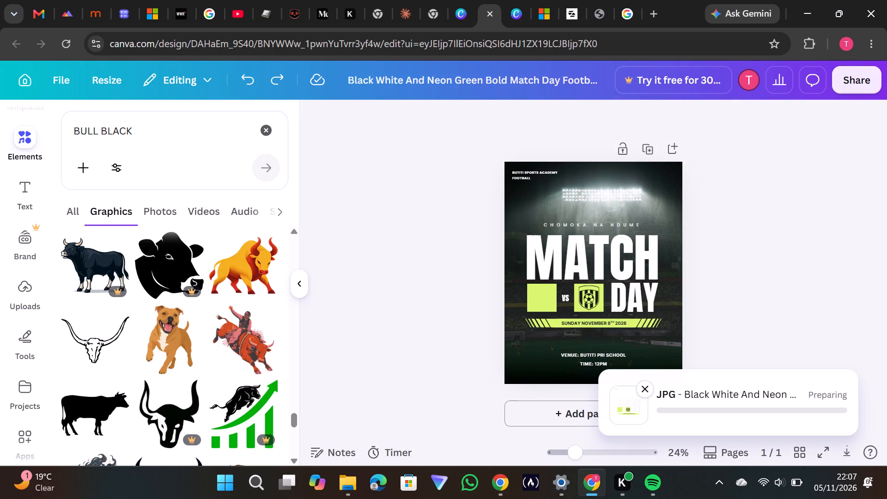
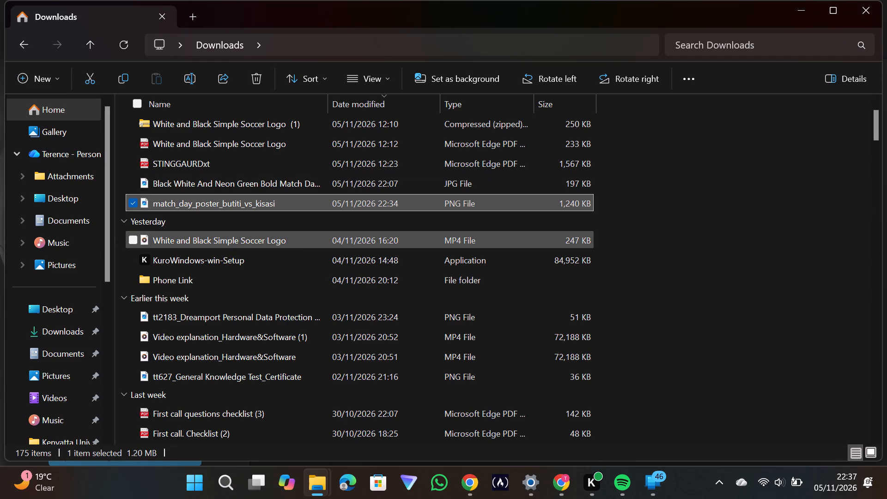
Check which apps the match_day_poster_butiti_vs_kisasi PNG in Downloads can be shared with, and close the sharing options.
right_click(499, 203)
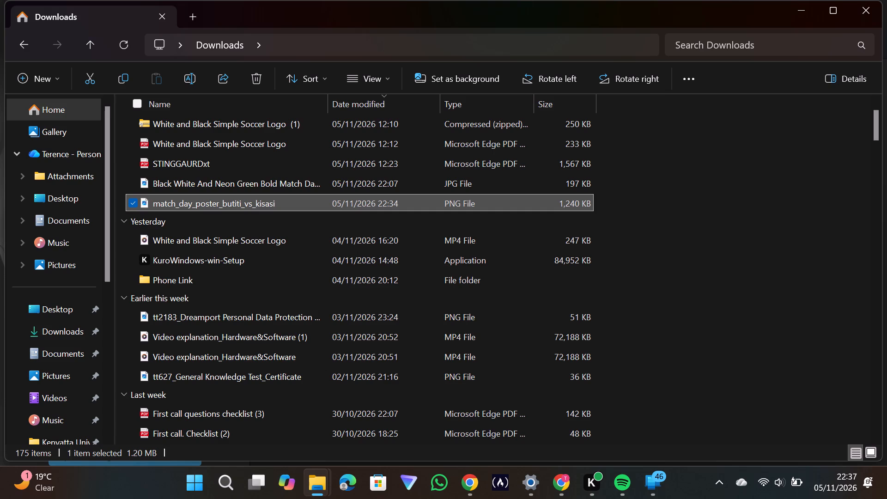
right_click(499, 203)
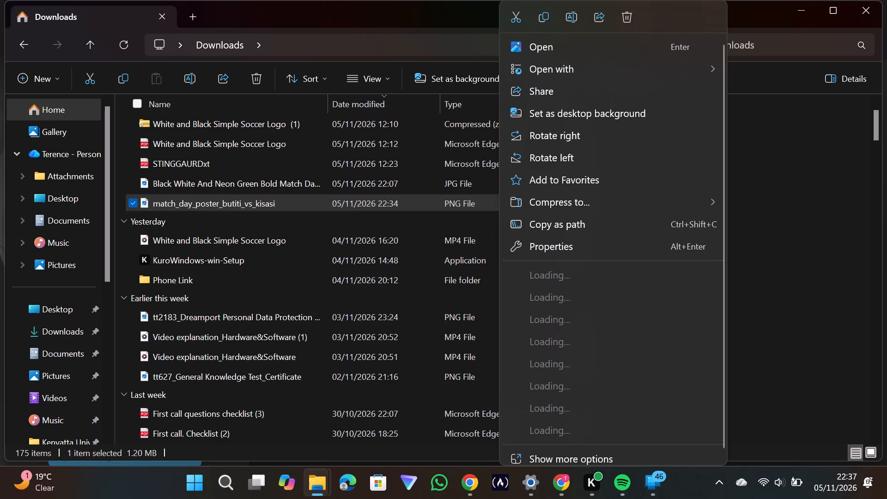
click(581, 94)
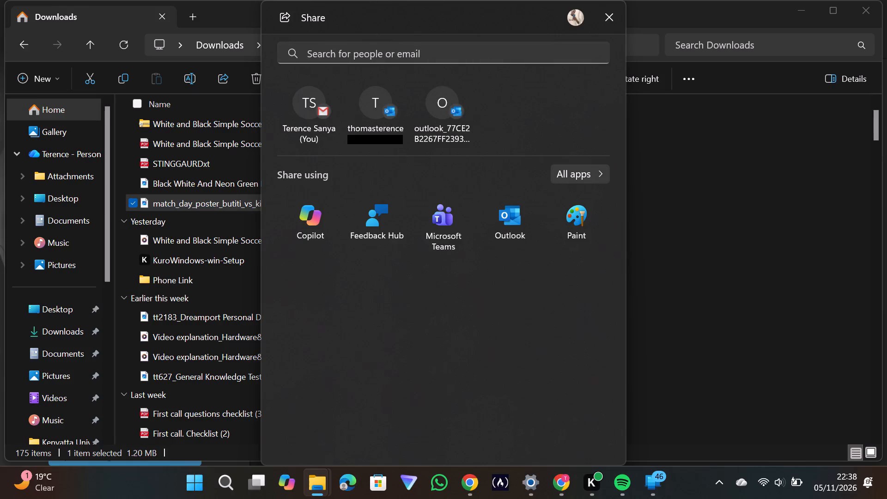
click(577, 176)
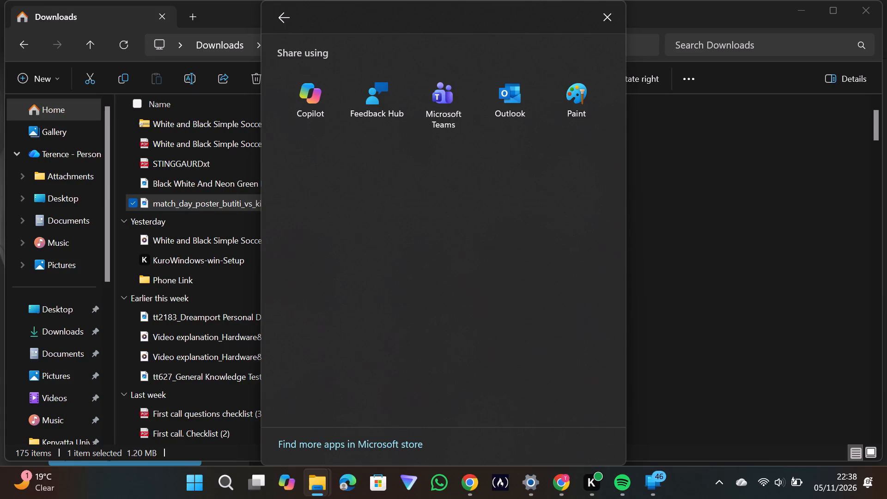
click(282, 18)
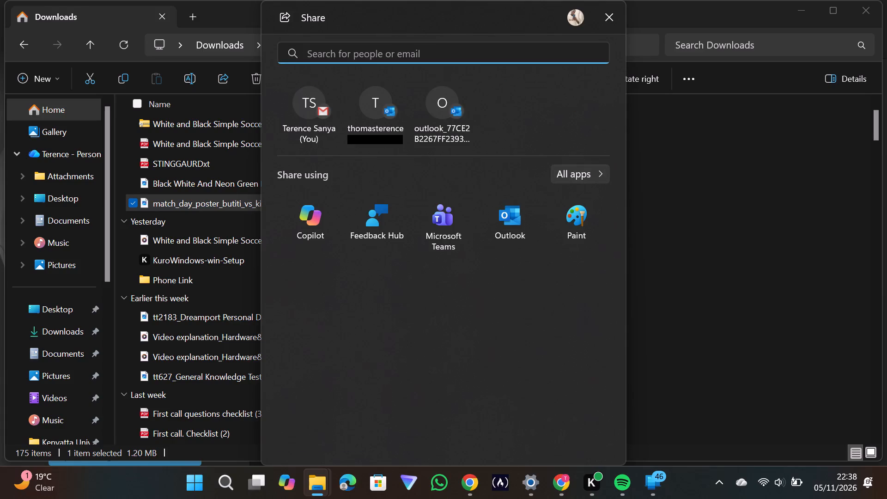
click(678, 181)
click(612, 19)
Reopen the sharing options for the match_day_poster_butiti_vs_kisasi PNG.
right_click(257, 199)
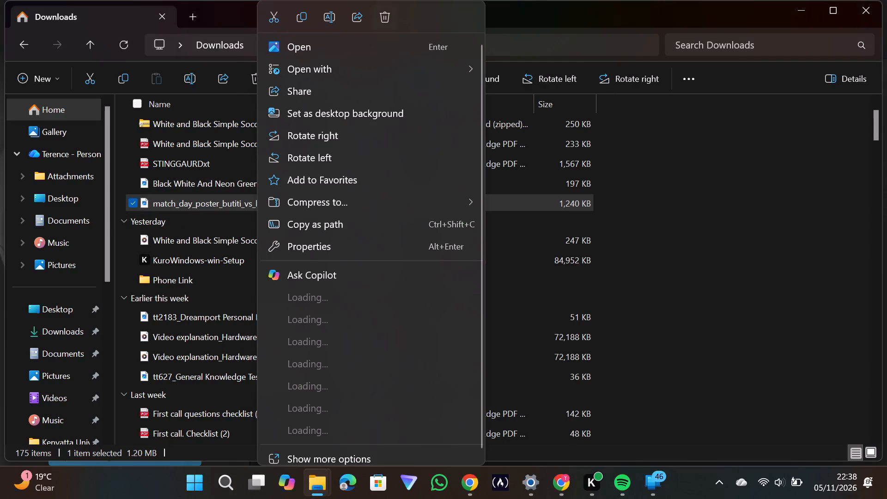
click(362, 97)
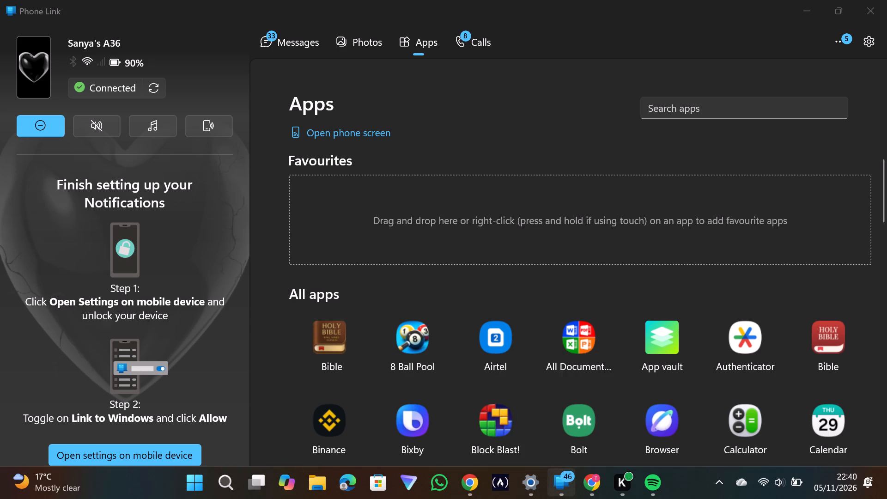
Switch from Phone Link back to File Explorer.
double_click(319, 482)
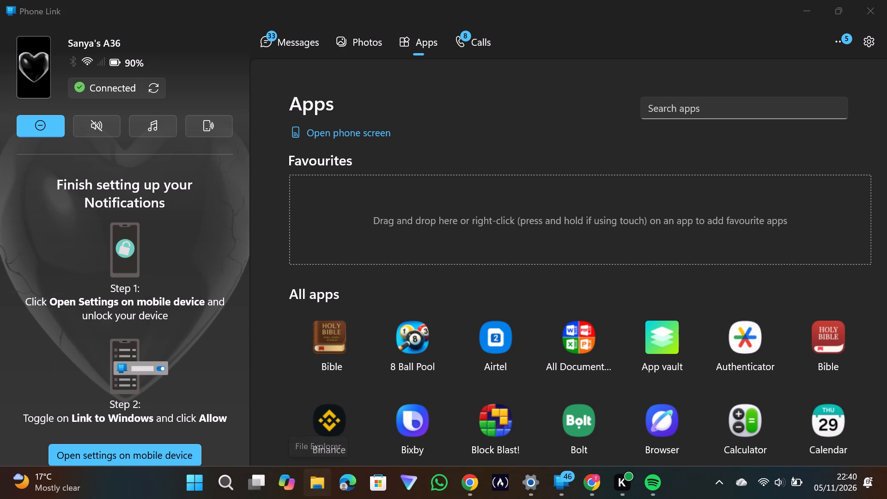
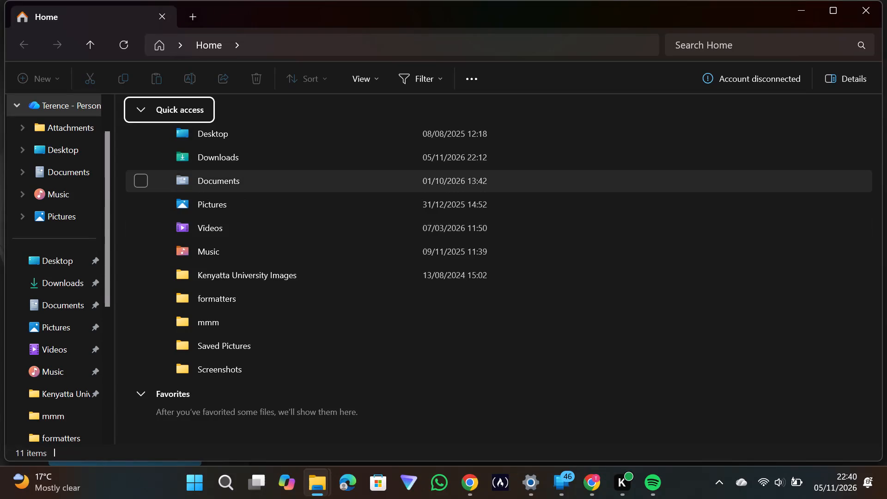
Open the Downloads folder and select the match_day_poster_butiti_vs_kisasi PNG to move it out for sharing.
double_click(252, 161)
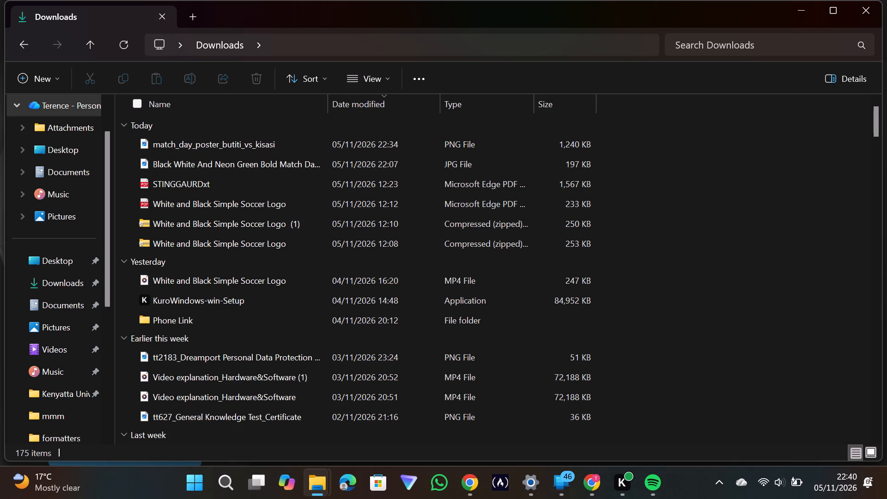
click(177, 142)
click(177, 142)
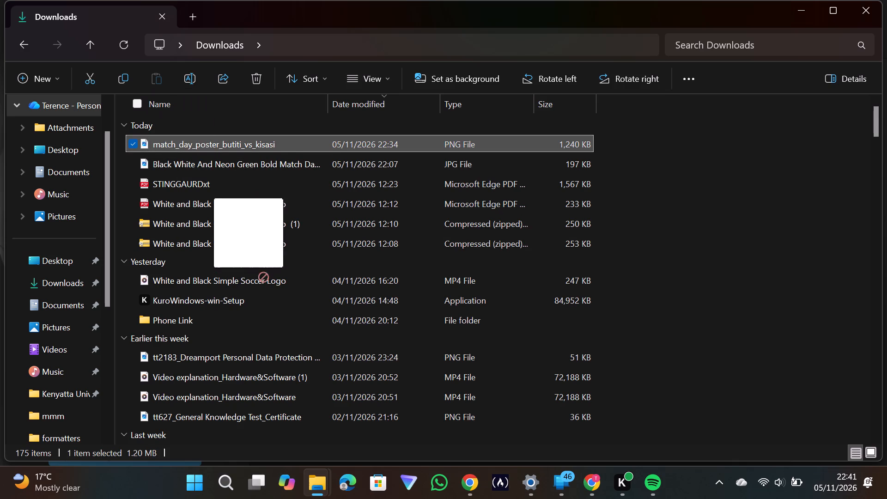
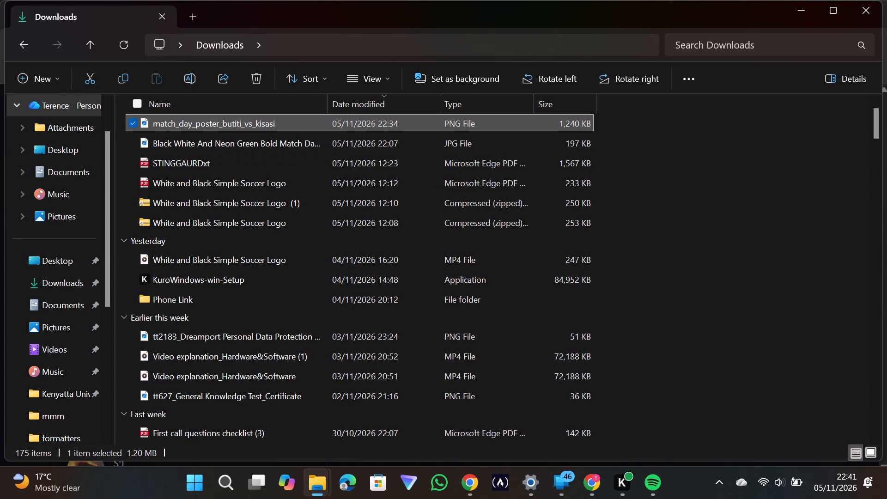
Open the Windows sharing options for the match_day_poster_butiti_vs_kisasi PNG in Downloads.
right_click(325, 113)
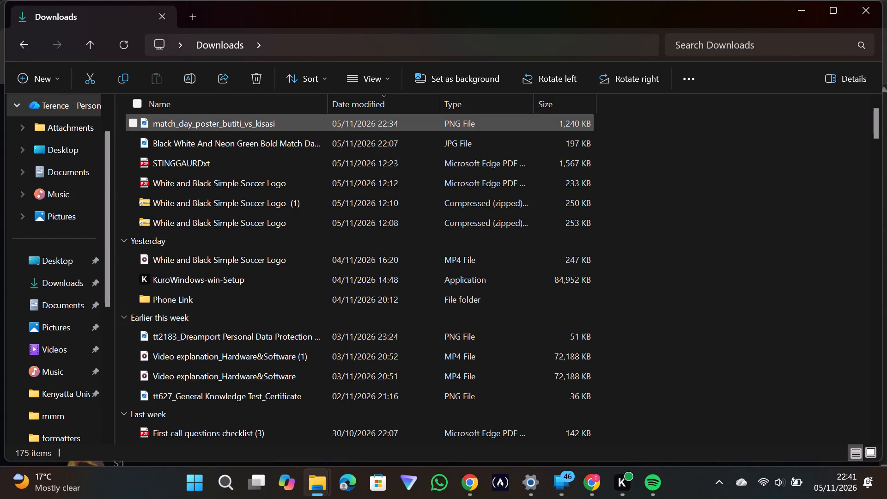
click(286, 122)
right_click(286, 122)
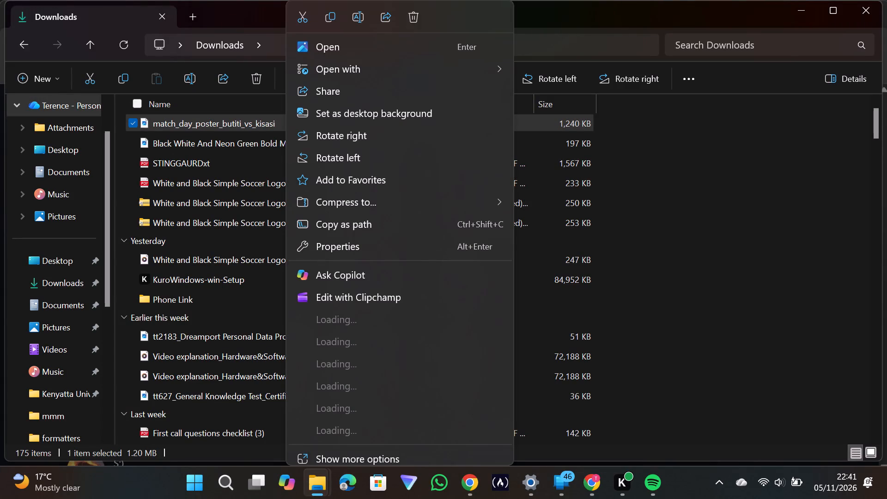
click(356, 95)
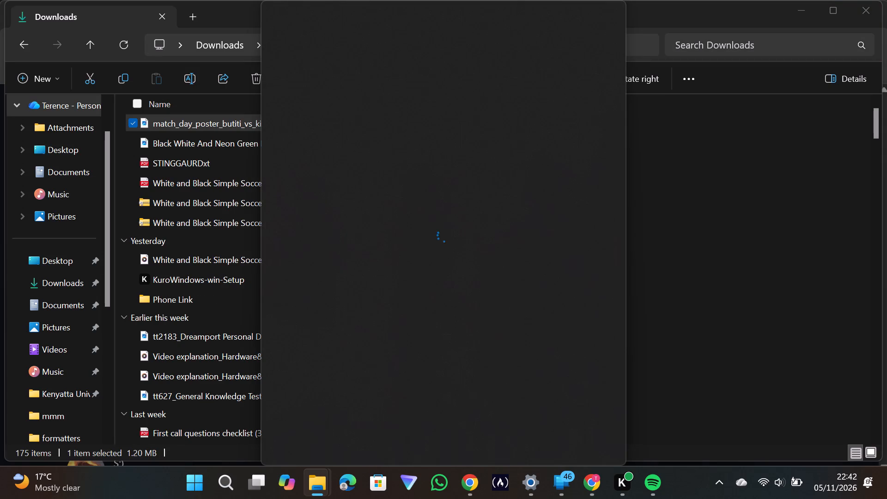
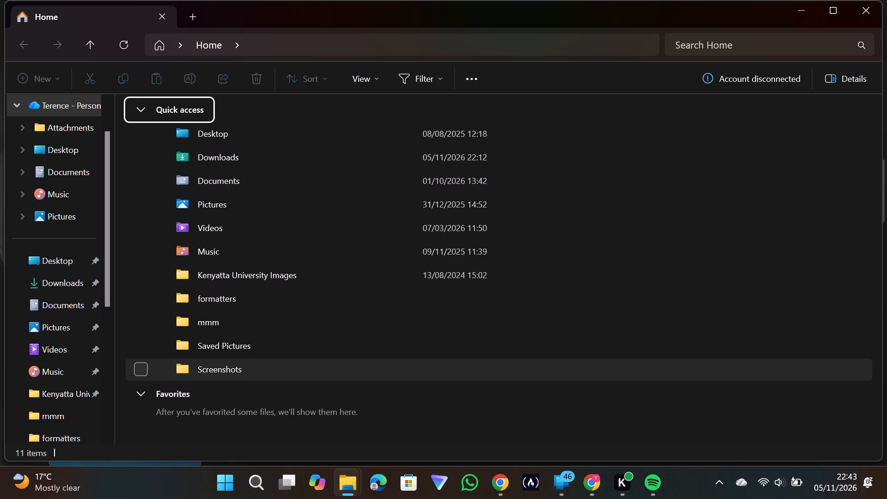
Open the Downloads folder and bring up the Windows sharing options for the match_day_poster_butiti_vs_kisasi PNG again.
double_click(69, 283)
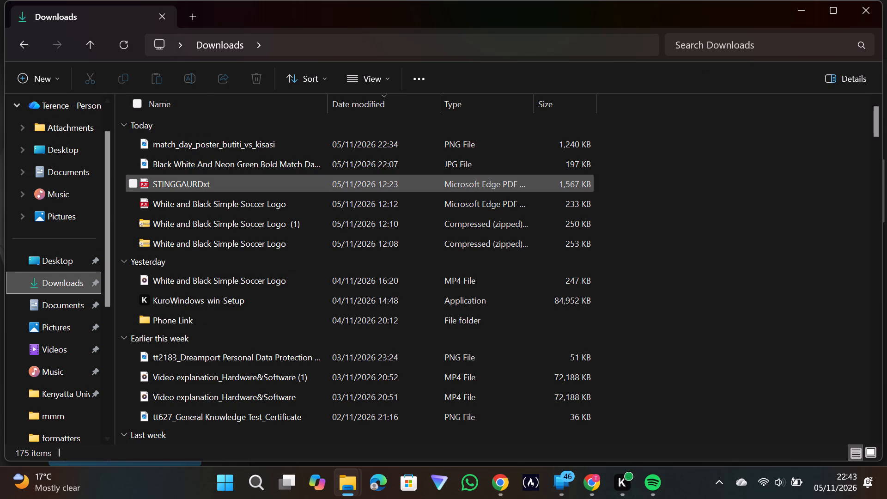
click(149, 143)
right_click(149, 143)
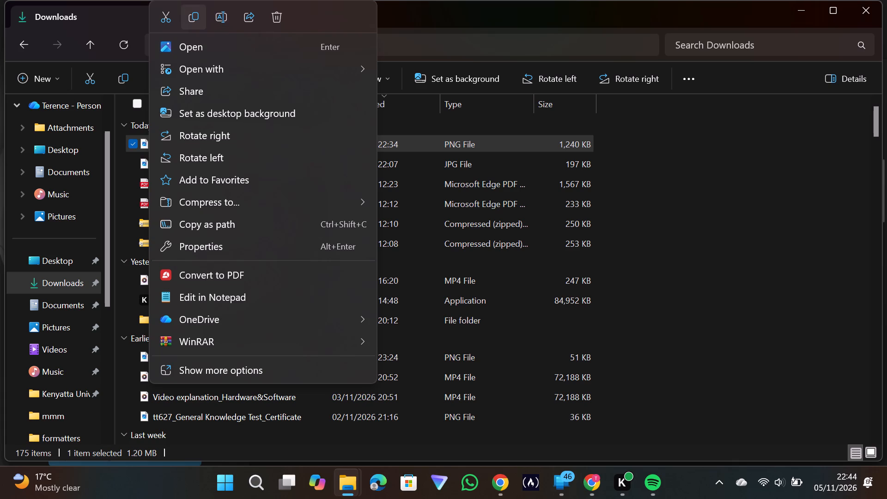
click(200, 91)
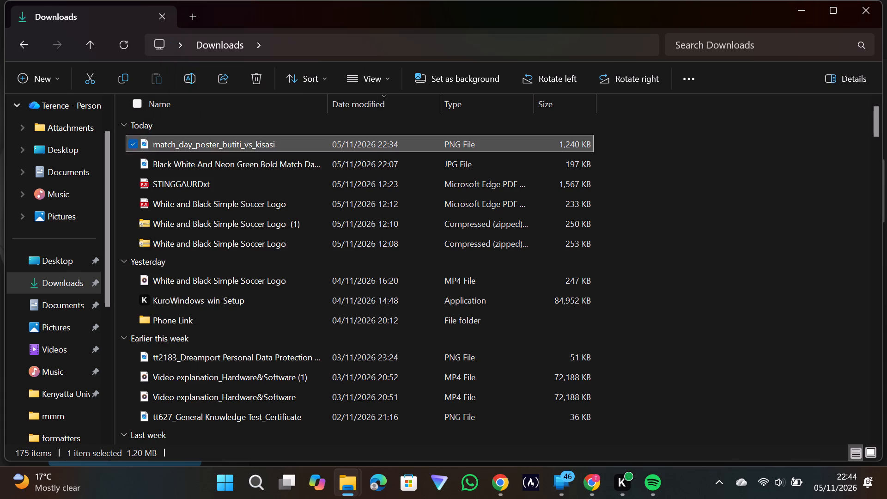
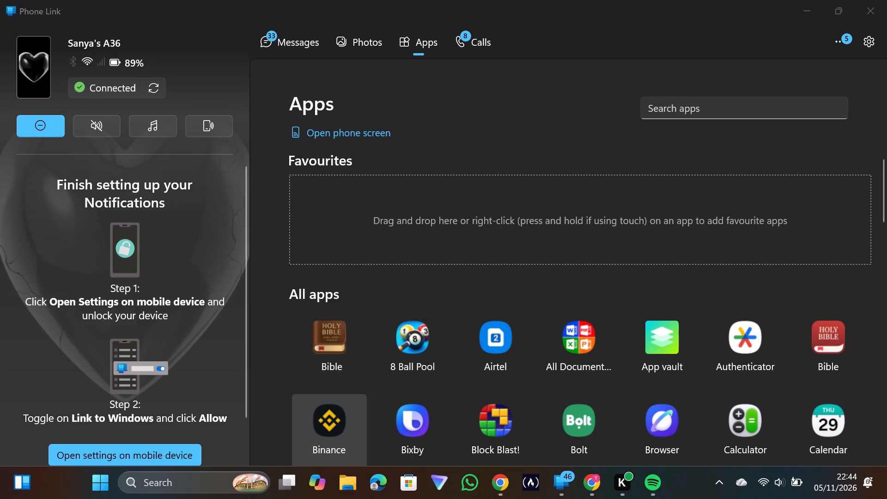
Switch to File Explorer, open the Downloads folder, and close the extra Home window.
double_click(351, 496)
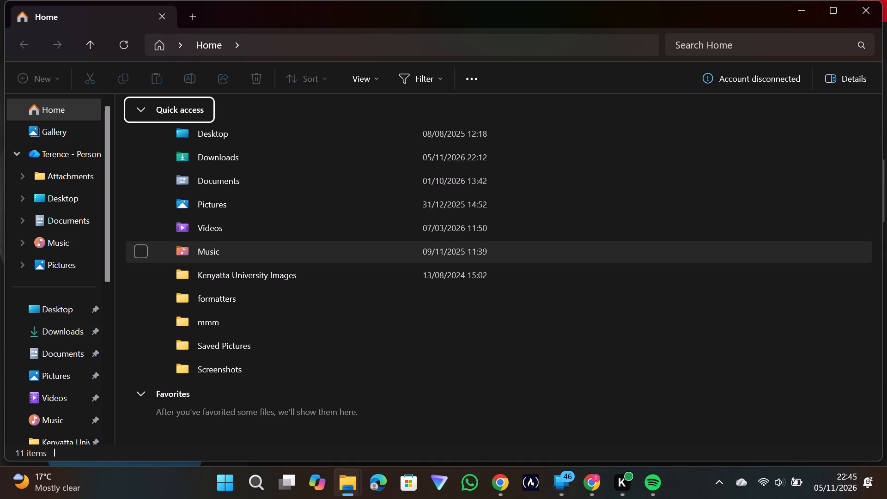
double_click(62, 329)
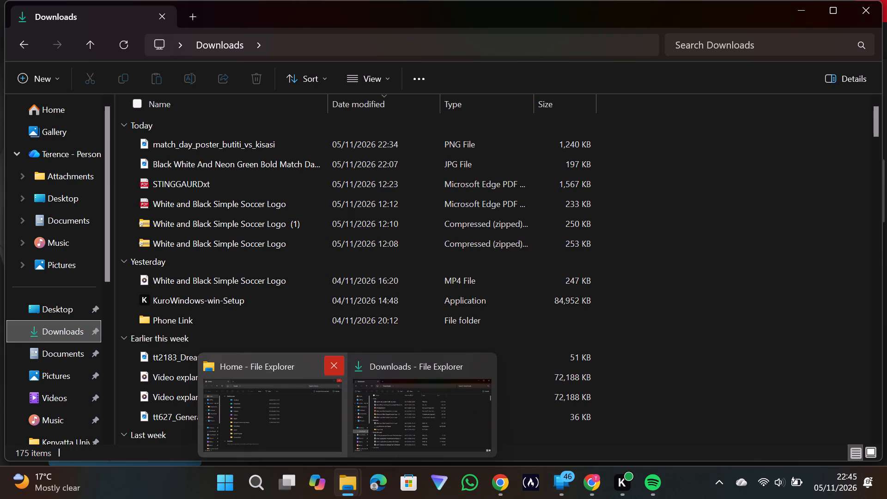
click(334, 369)
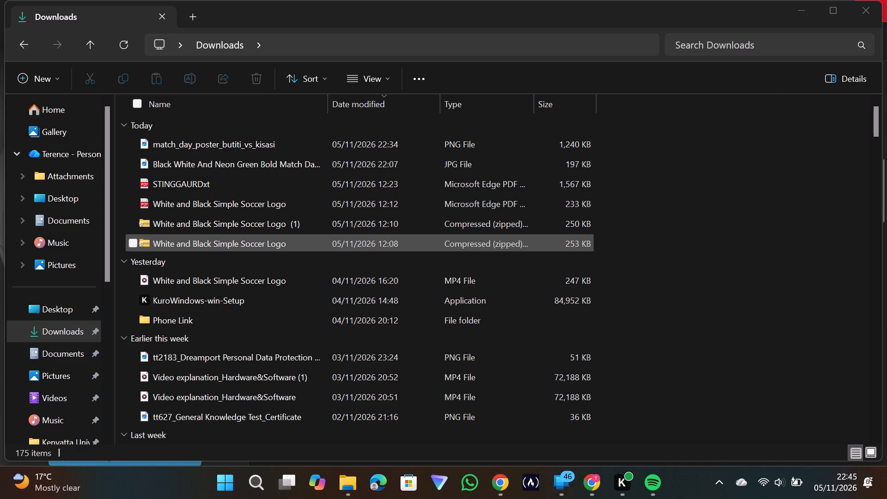
Bring up the Windows sharing options for the match_day_poster_butiti_vs_kisasi PNG in Downloads.
click(243, 140)
right_click(243, 140)
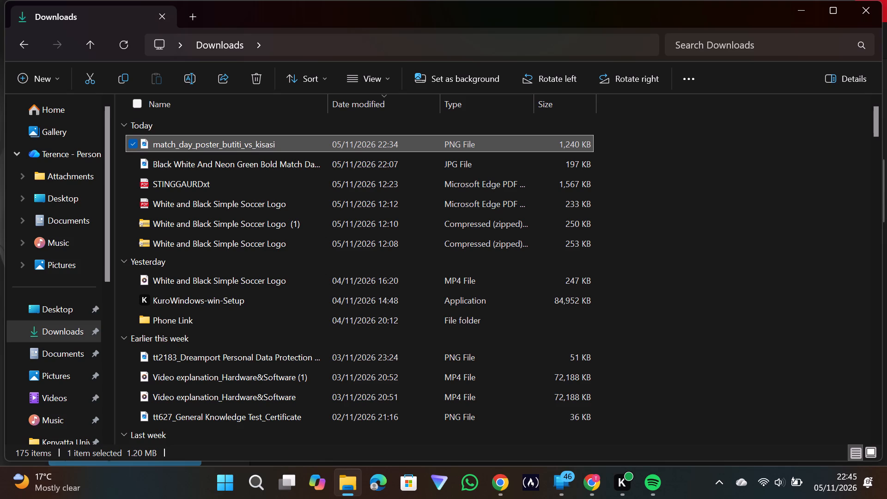
right_click(219, 140)
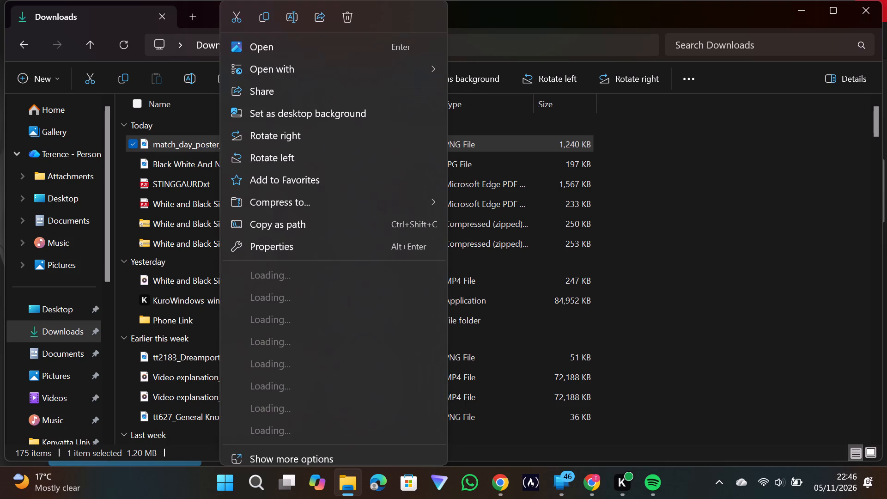
click(302, 89)
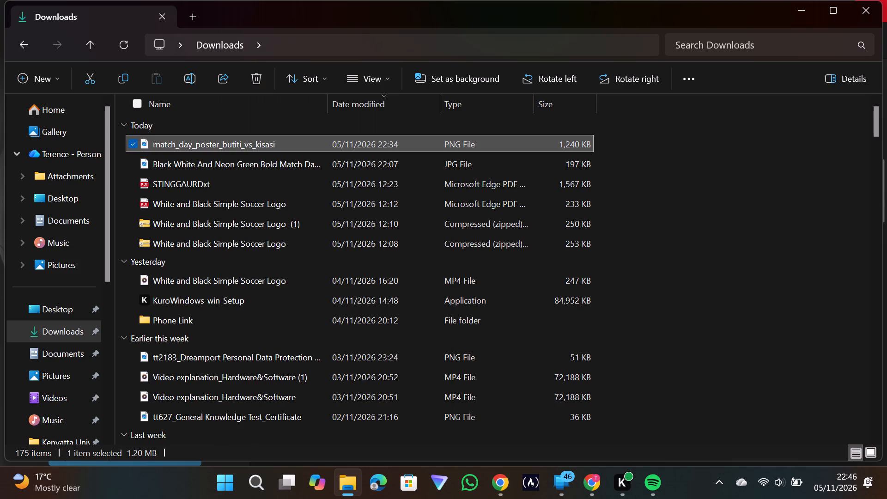
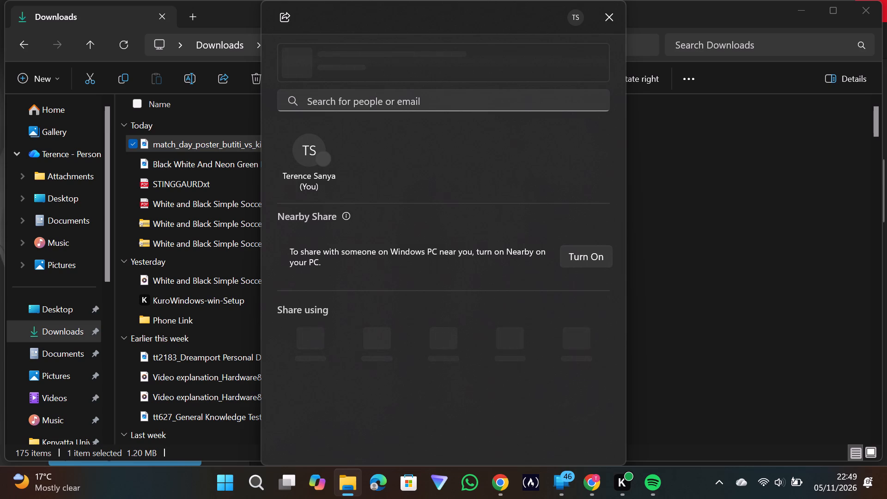
Dismiss the sharing options for the match_day_poster_butiti_vs_kisasi PNG and minimize the Downloads window.
click(605, 16)
click(861, 134)
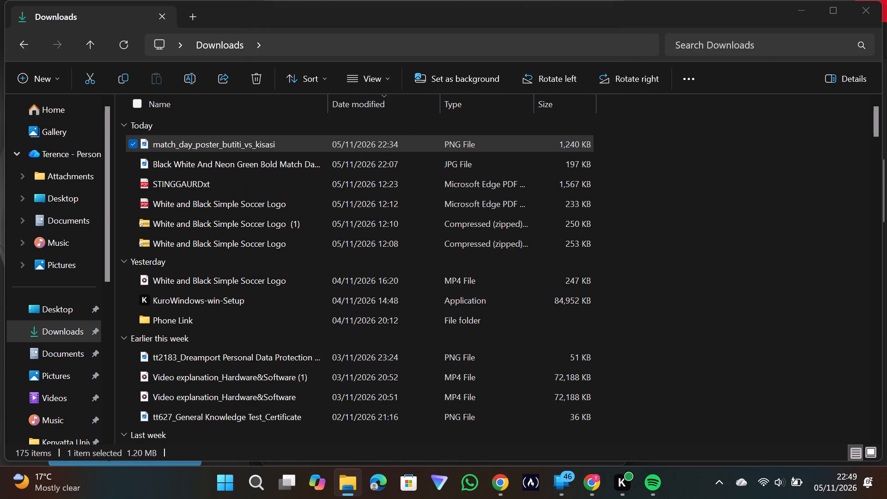
right_click(465, 145)
click(640, 198)
click(798, 12)
click(586, 479)
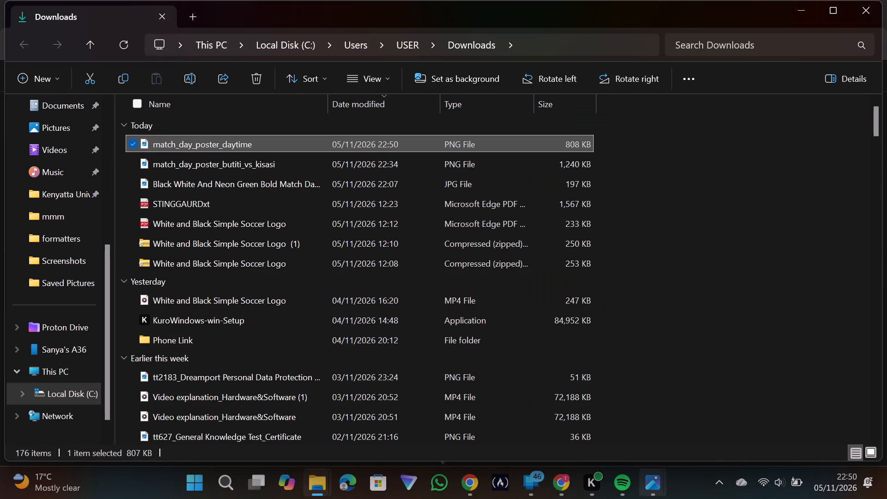
click(672, 440)
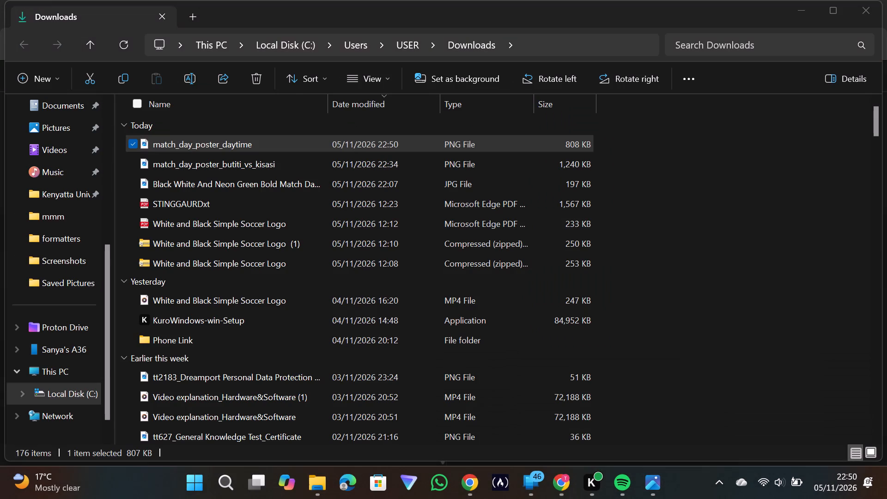
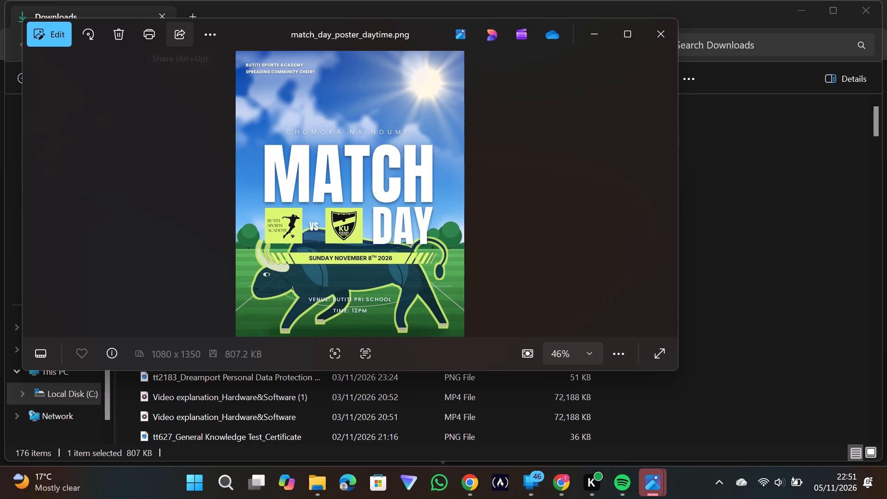
Open the sharing options for match_day_poster_daytime.png from the image viewer.
click(181, 34)
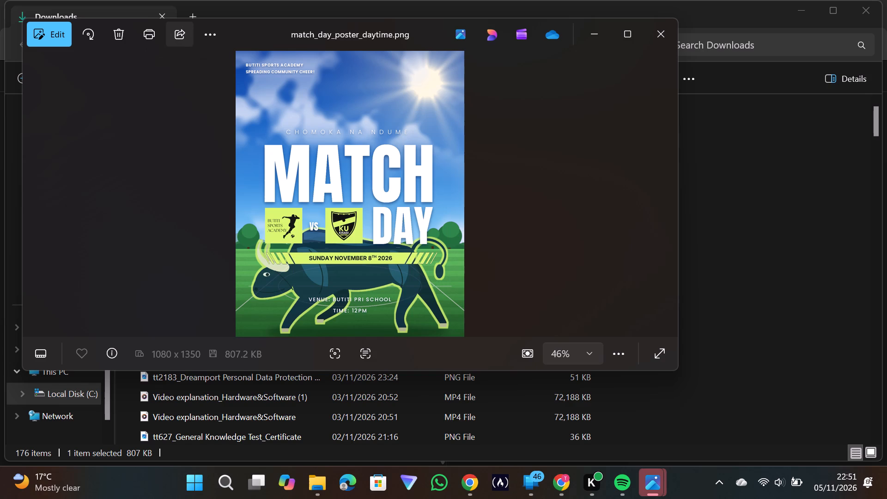
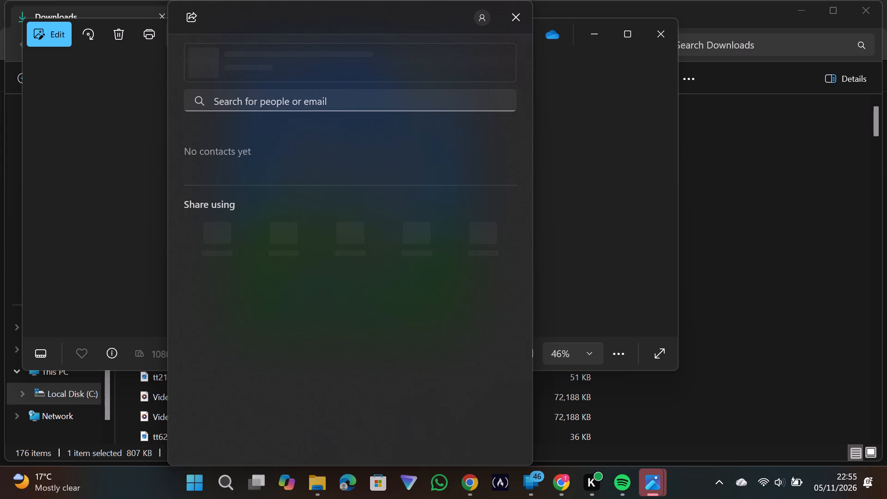
Dismiss the sharing window and return to the file list in the Downloads folder.
click(516, 21)
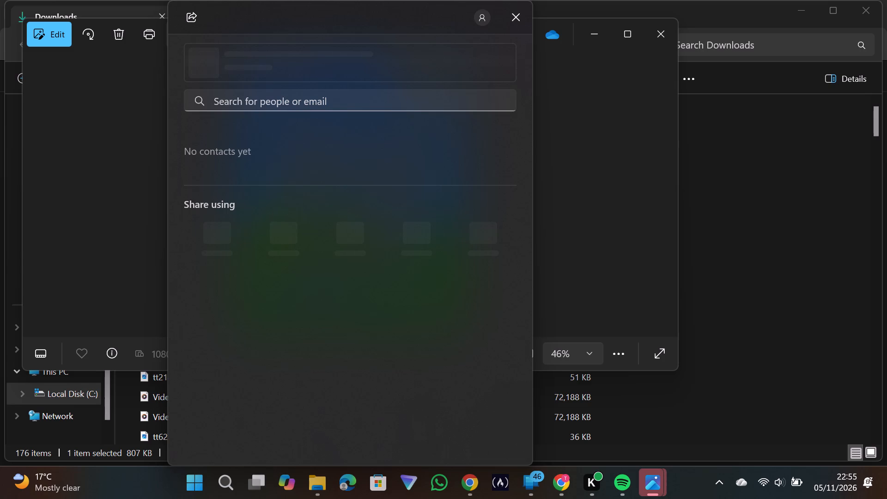
click(513, 13)
click(708, 152)
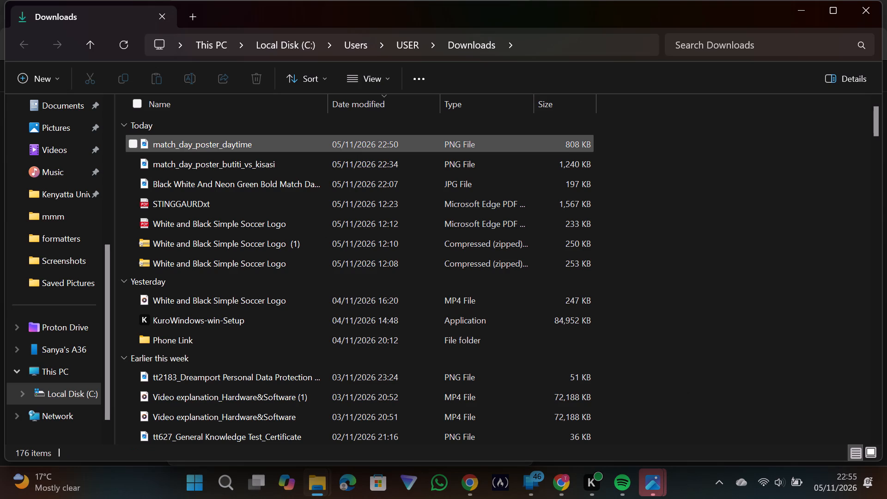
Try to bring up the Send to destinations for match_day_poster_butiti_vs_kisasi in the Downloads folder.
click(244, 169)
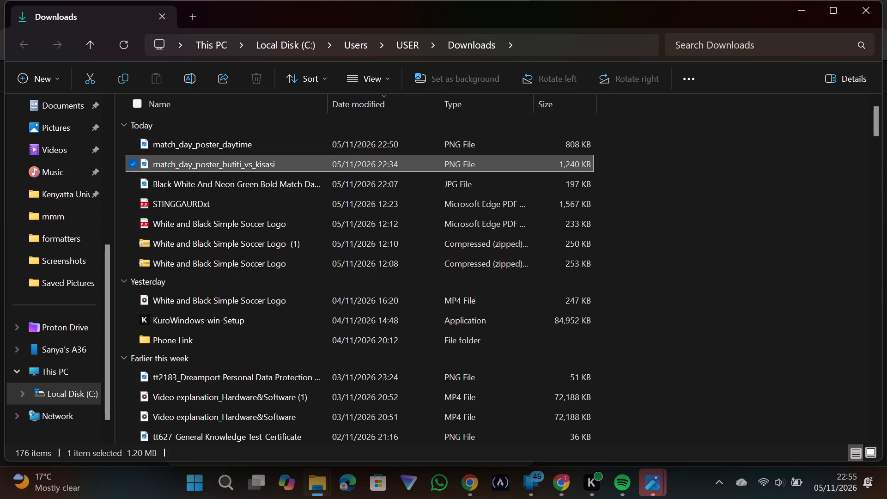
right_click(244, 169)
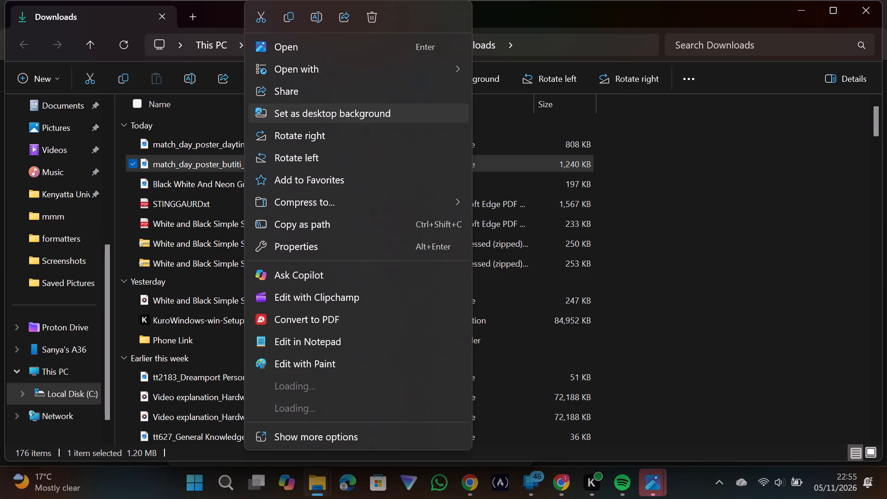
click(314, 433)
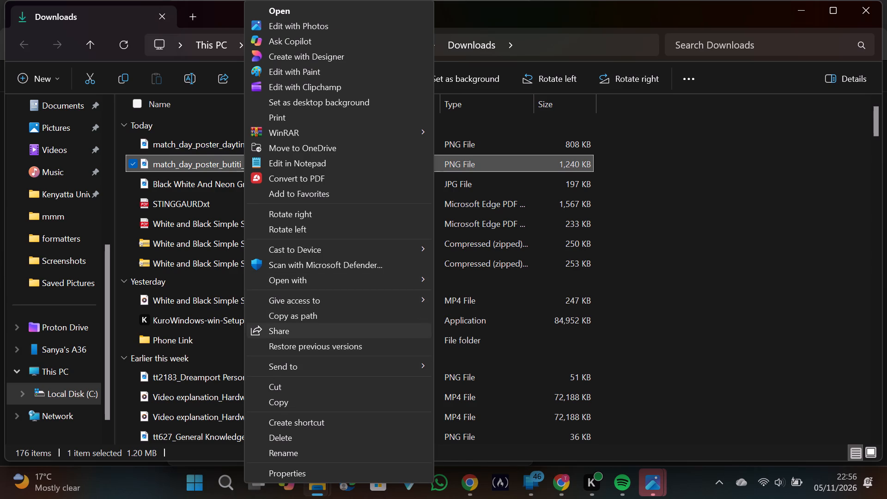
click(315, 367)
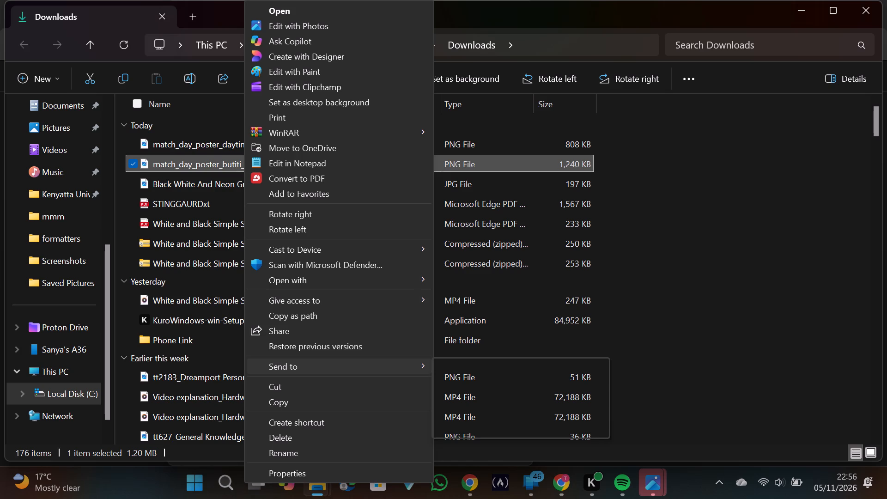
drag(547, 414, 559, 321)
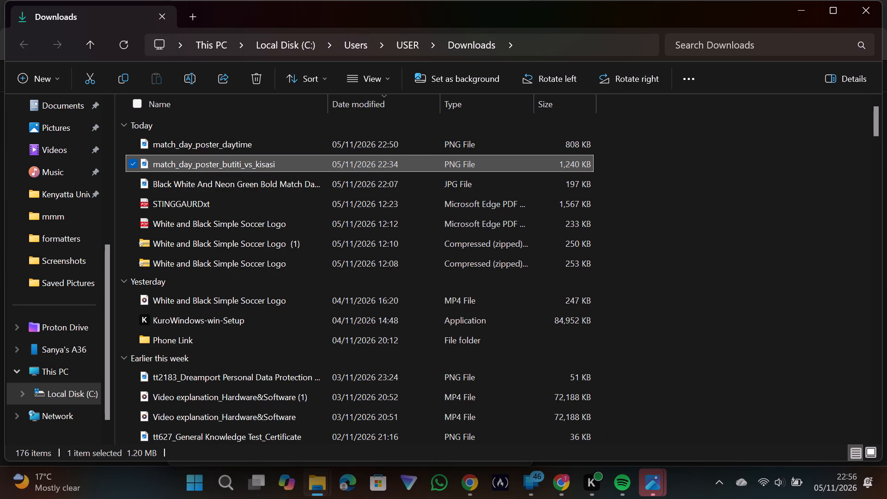
Open the extended file options for match_day_poster_butiti_vs_kisasi.
right_click(405, 161)
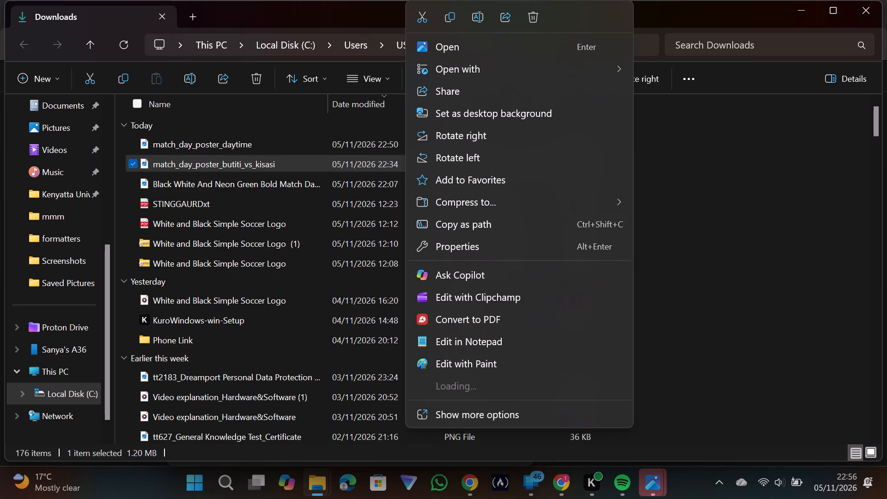
click(468, 411)
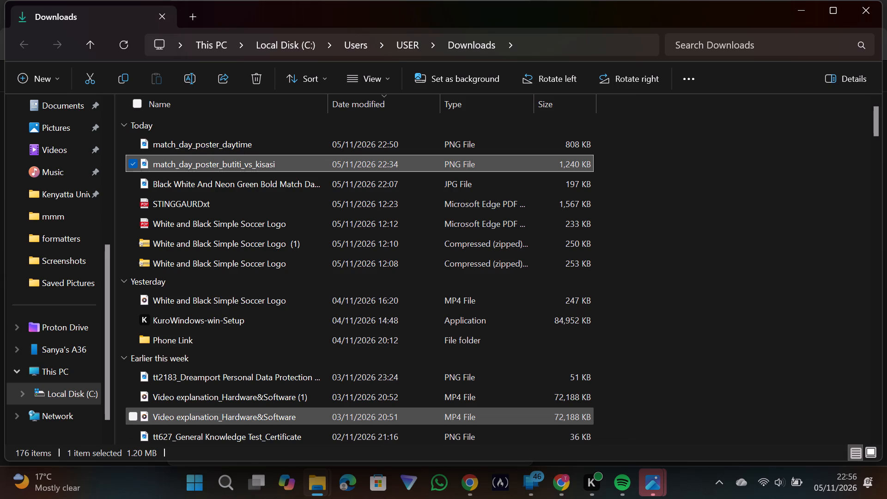
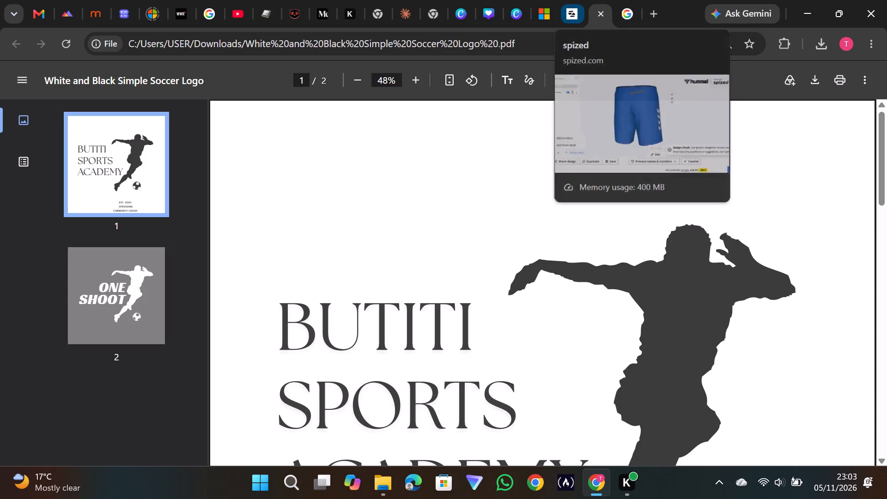
click(565, 26)
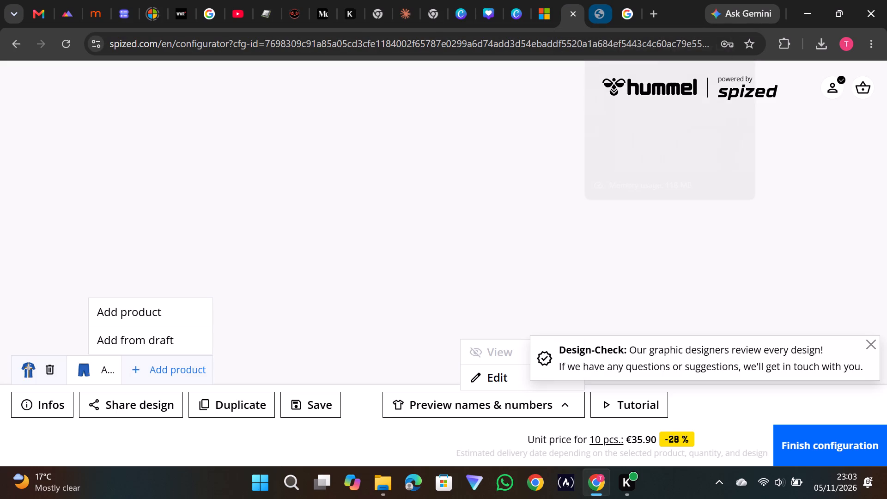
click(595, 15)
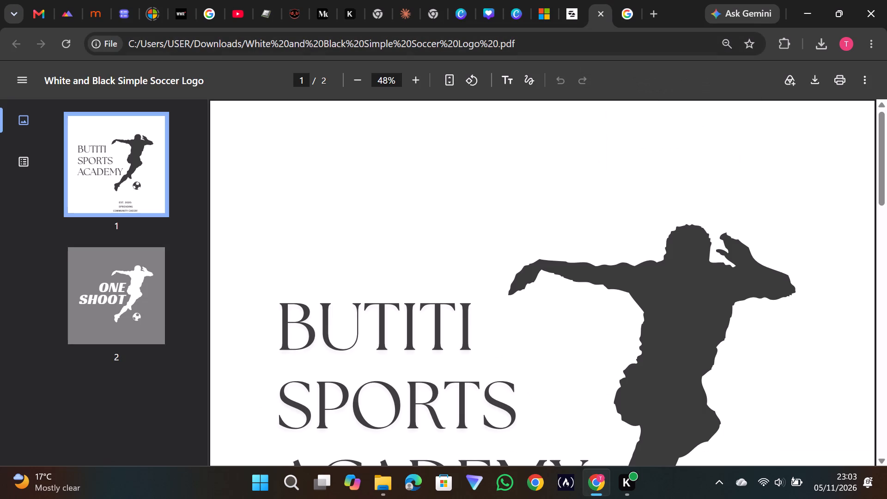
click(621, 6)
click(631, 16)
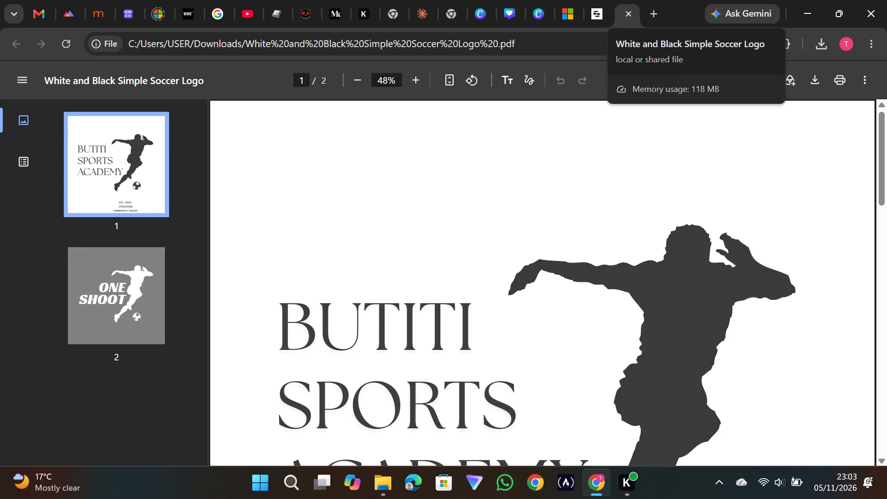
click(444, 9)
click(453, 15)
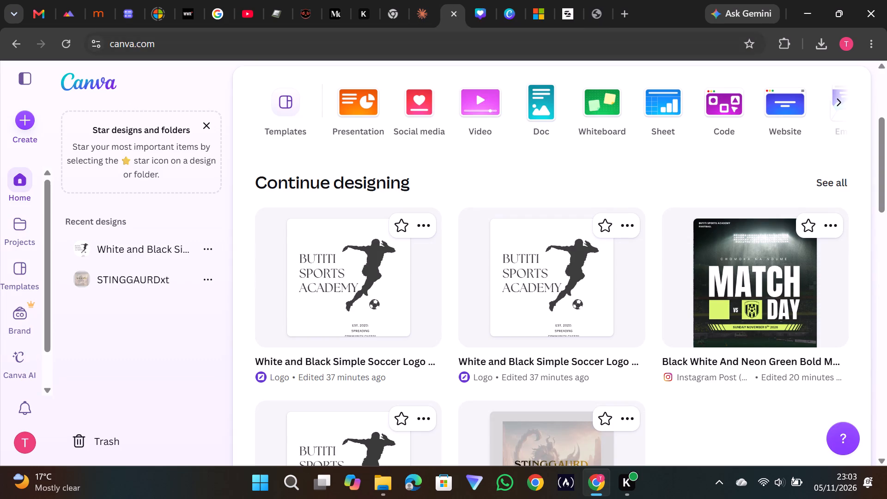
click(213, 0)
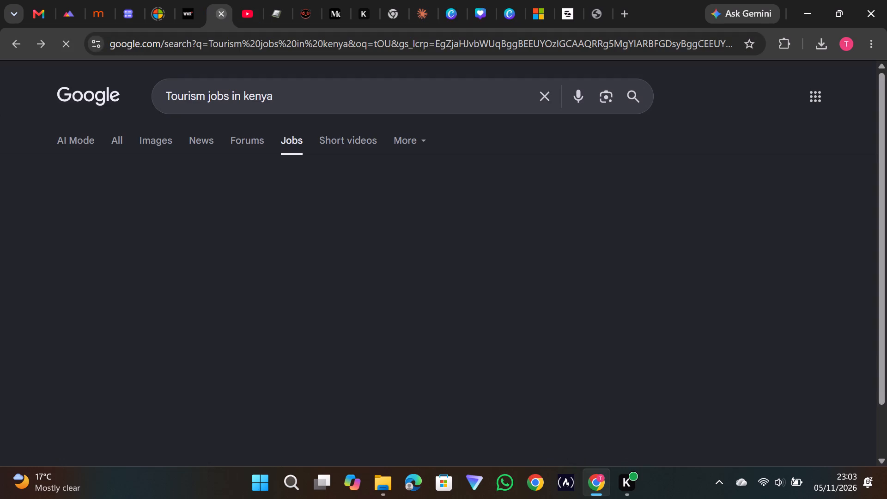
click(220, 16)
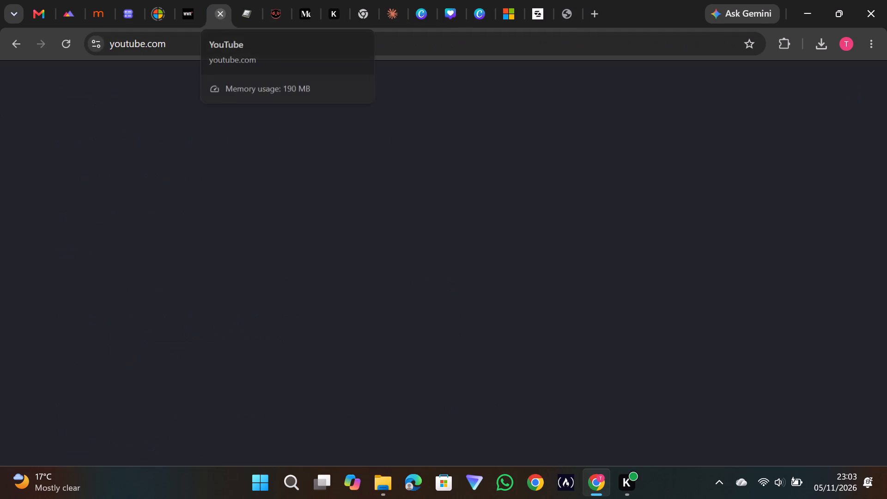
click(189, 15)
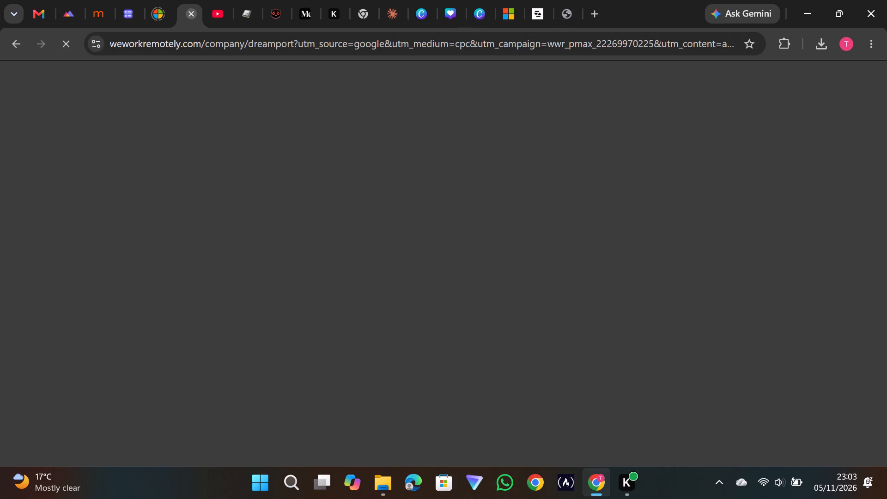
click(188, 16)
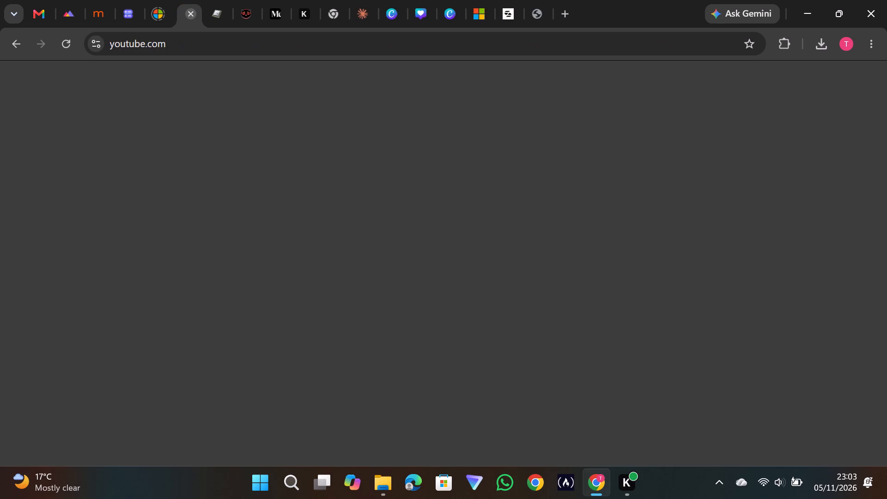
Bring up the PassMark CPU list page, then minimise the browser to get back to the Downloads folder.
click(208, 14)
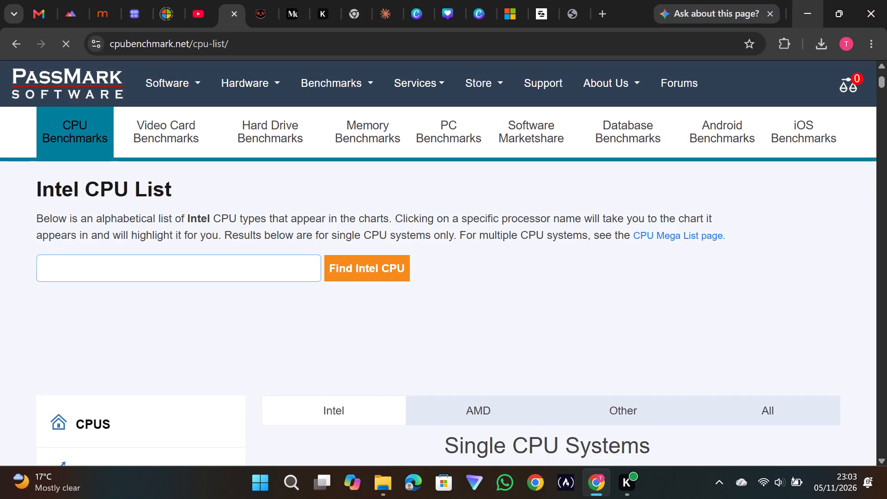
click(802, 0)
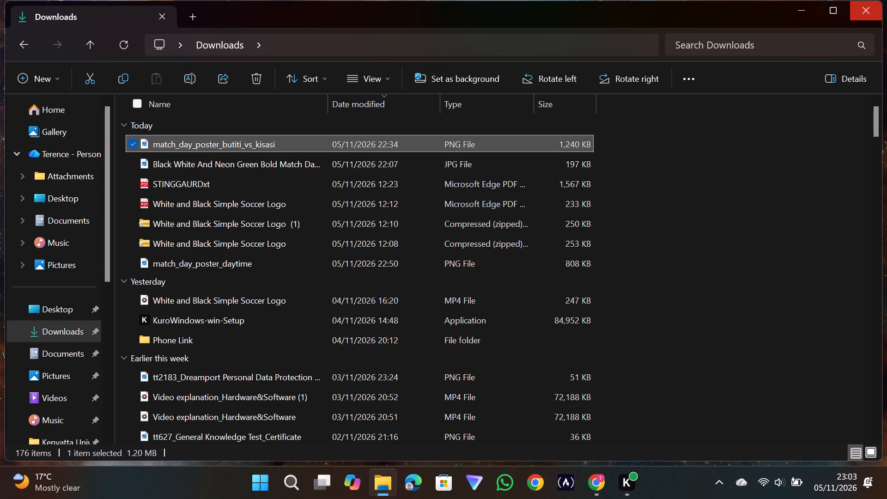
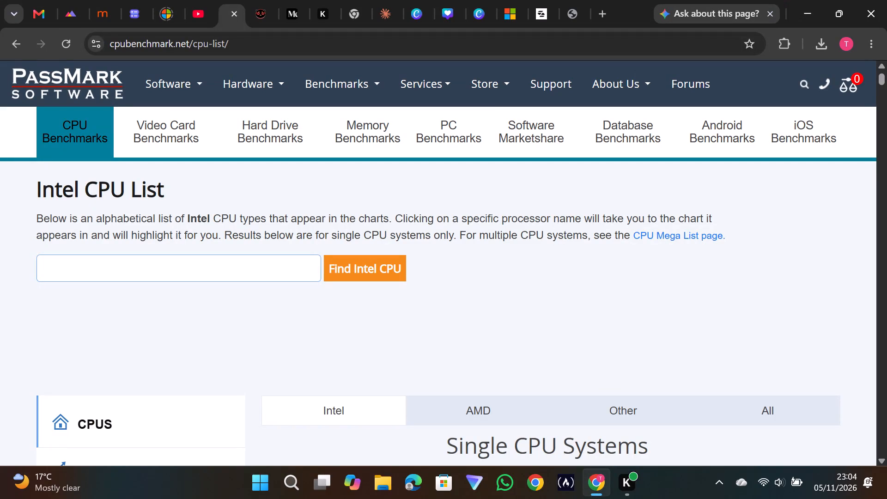
Bring up the White and Black Simple Soccer Logo design page in Canva.
click(68, 1)
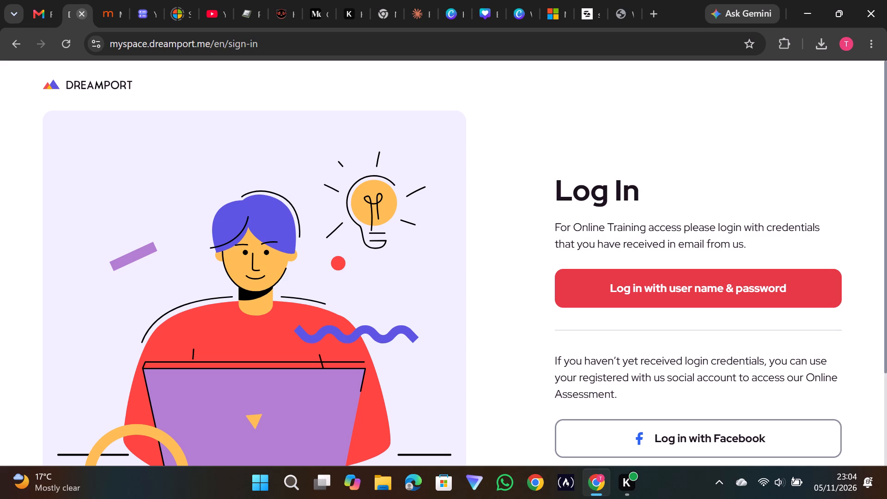
click(520, 19)
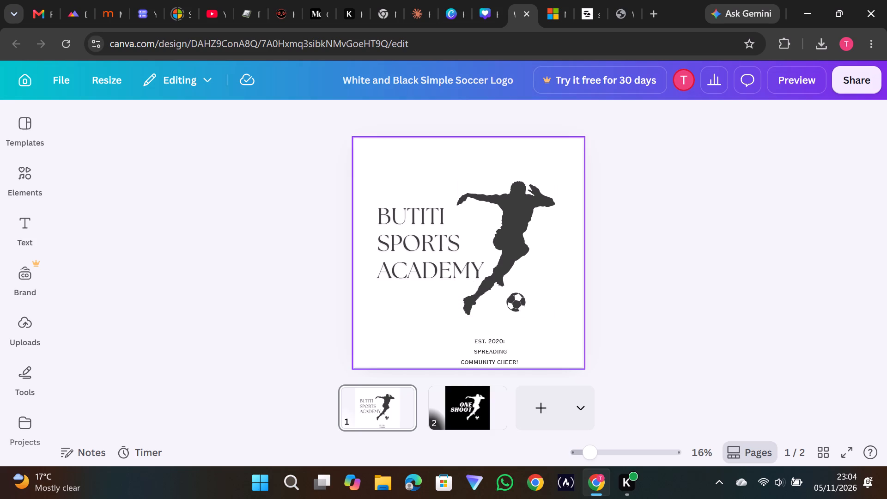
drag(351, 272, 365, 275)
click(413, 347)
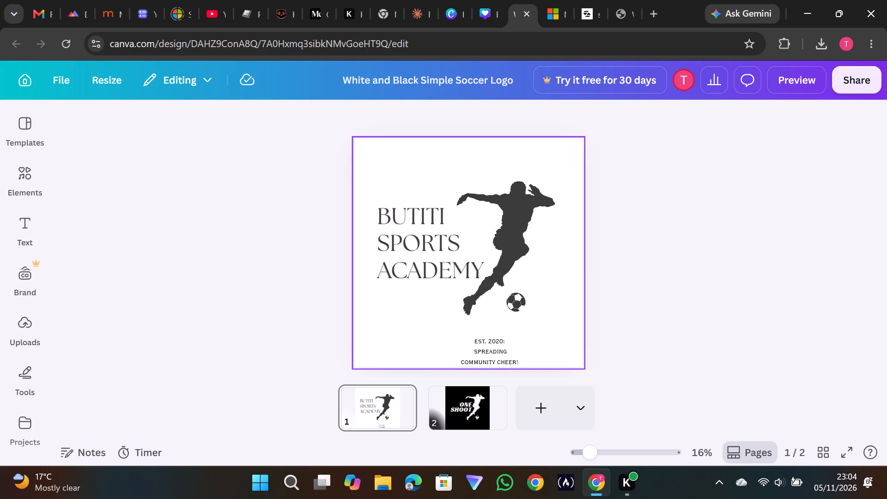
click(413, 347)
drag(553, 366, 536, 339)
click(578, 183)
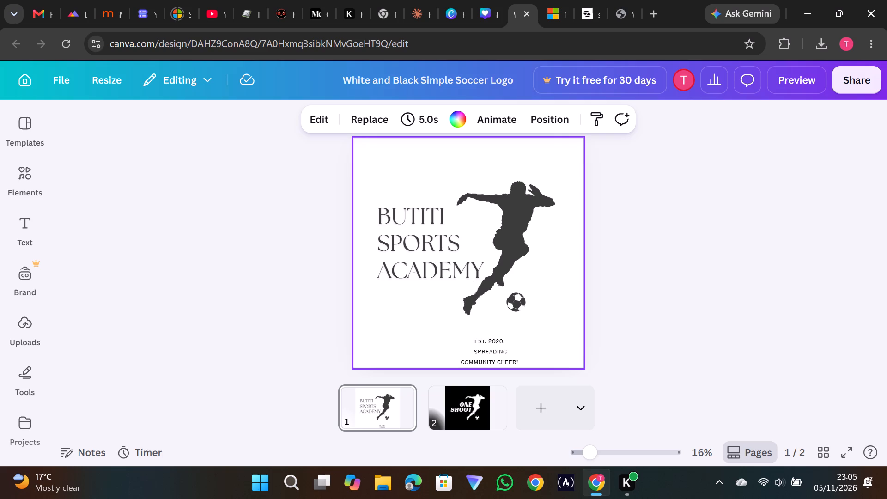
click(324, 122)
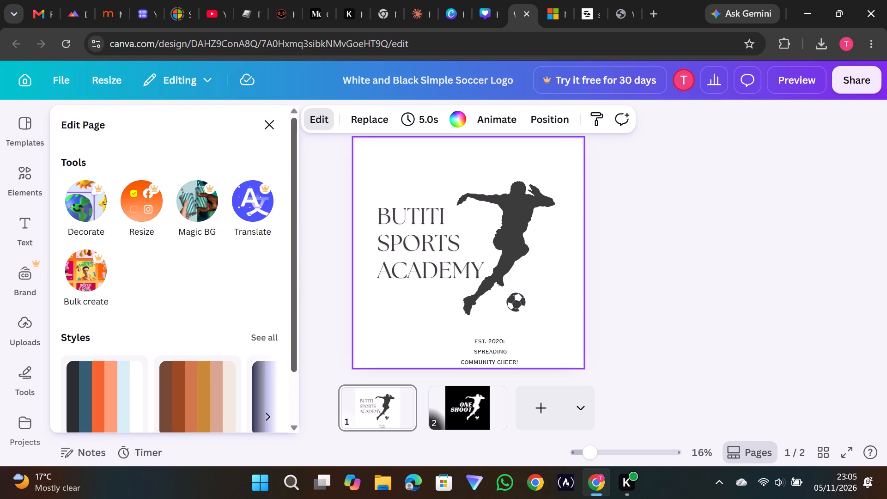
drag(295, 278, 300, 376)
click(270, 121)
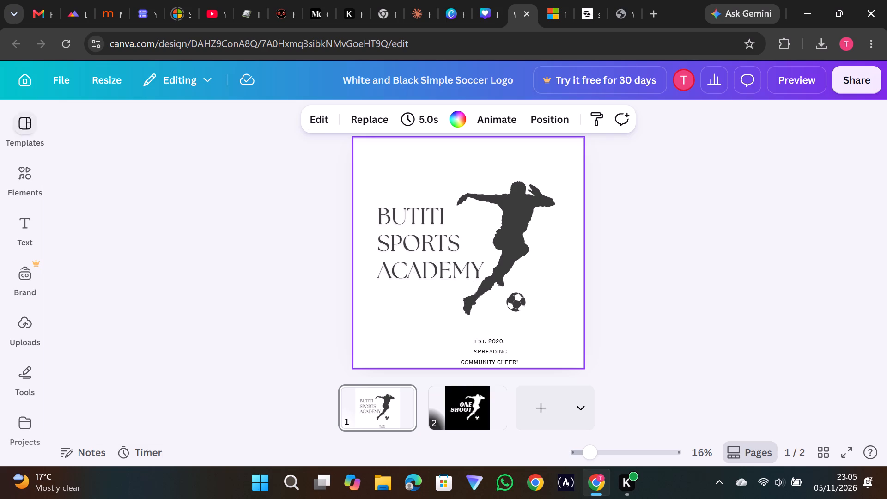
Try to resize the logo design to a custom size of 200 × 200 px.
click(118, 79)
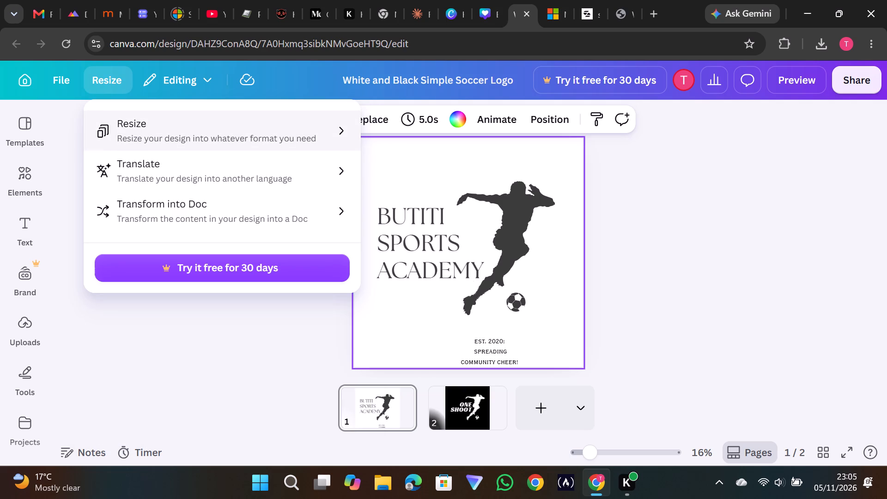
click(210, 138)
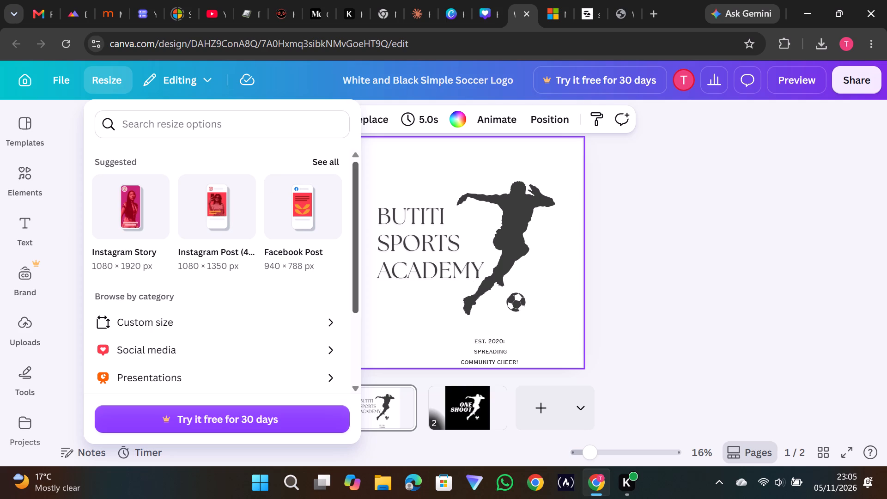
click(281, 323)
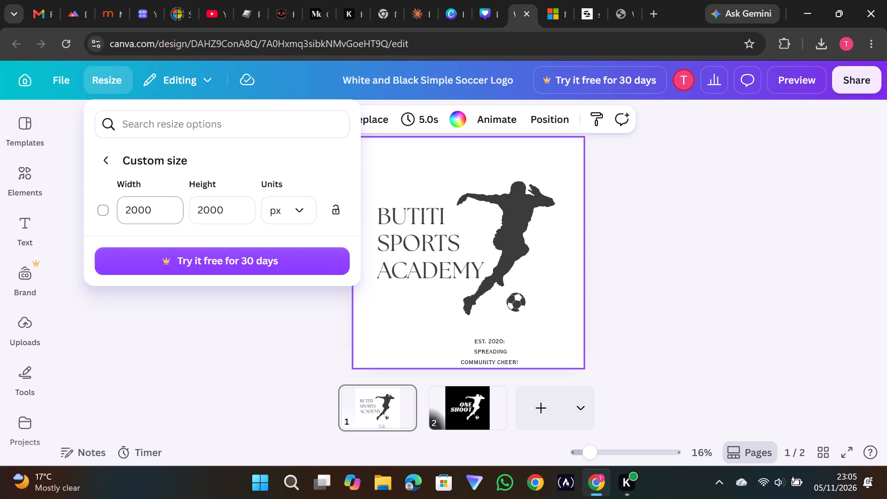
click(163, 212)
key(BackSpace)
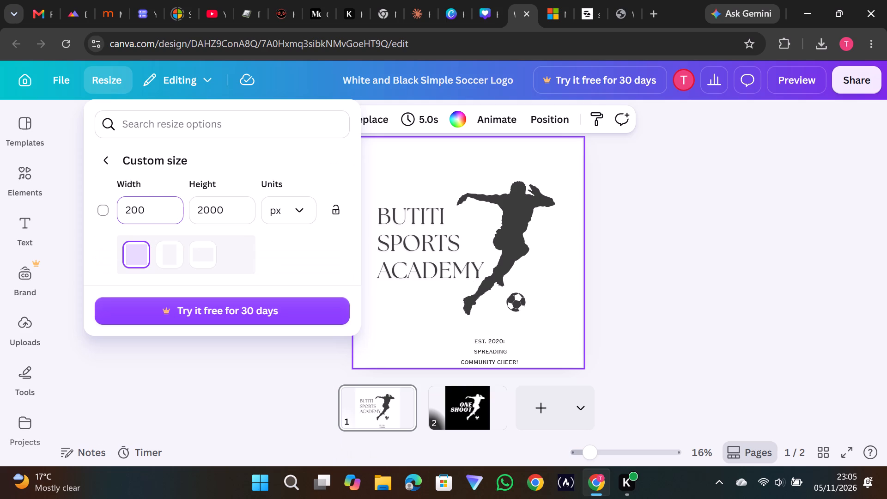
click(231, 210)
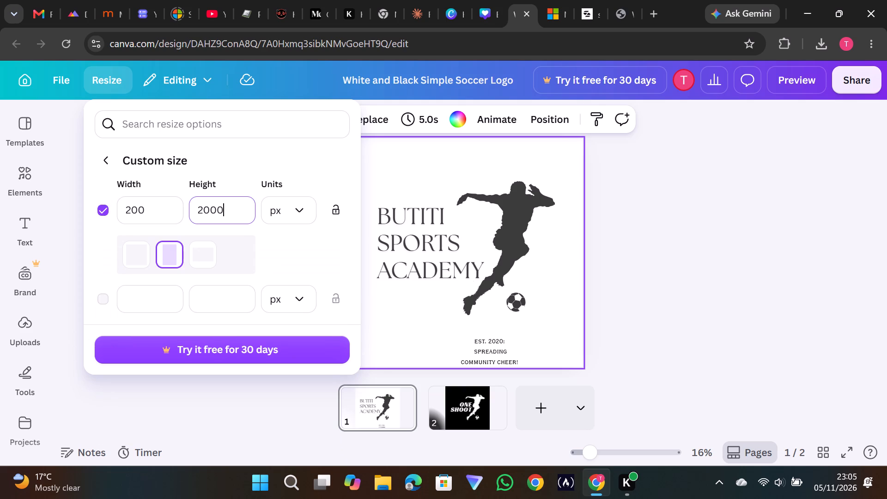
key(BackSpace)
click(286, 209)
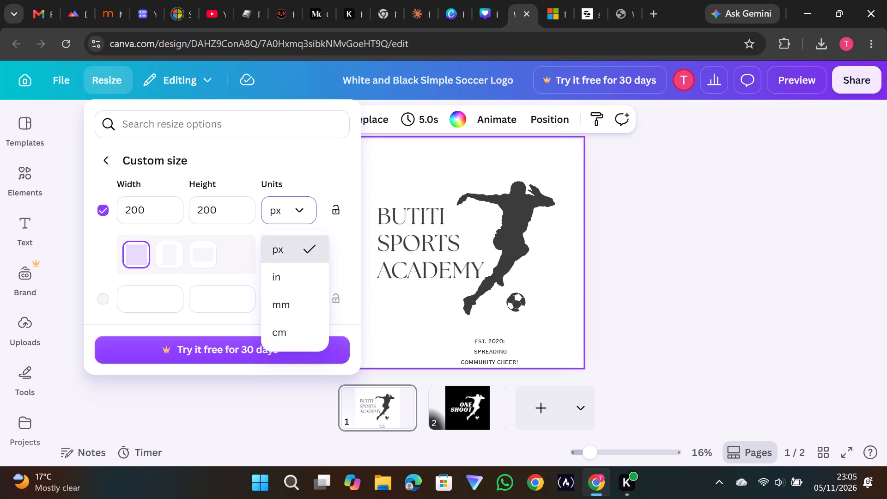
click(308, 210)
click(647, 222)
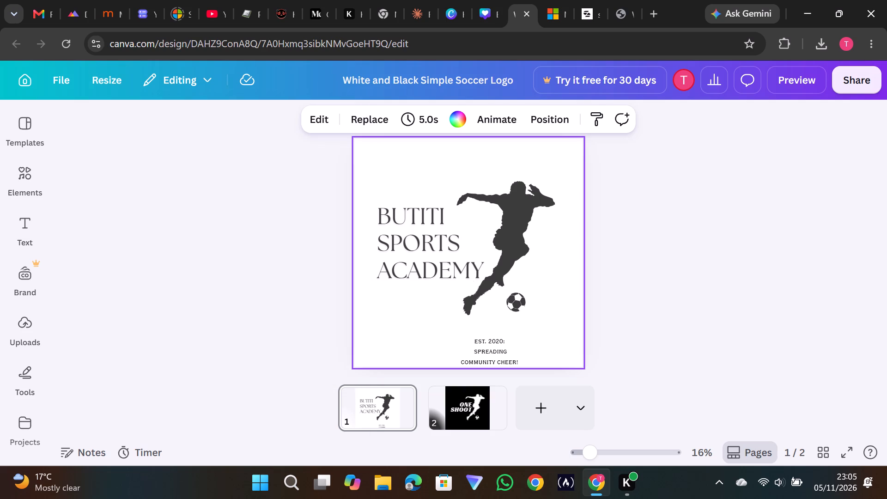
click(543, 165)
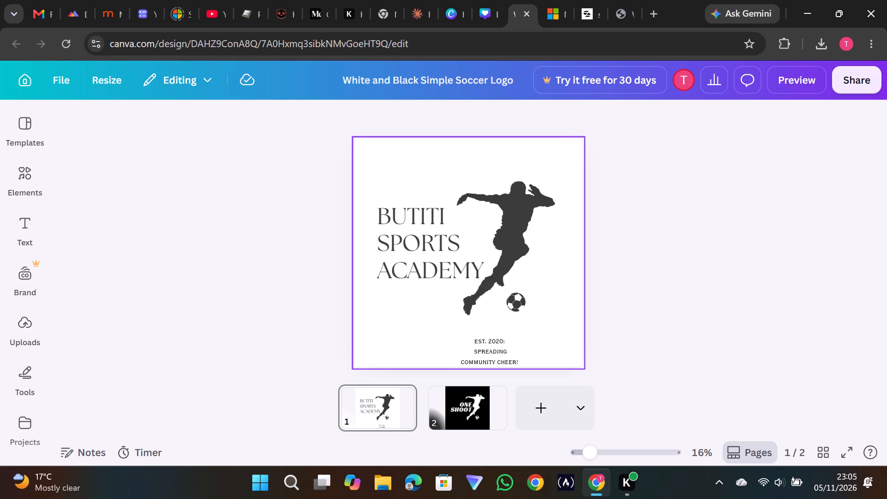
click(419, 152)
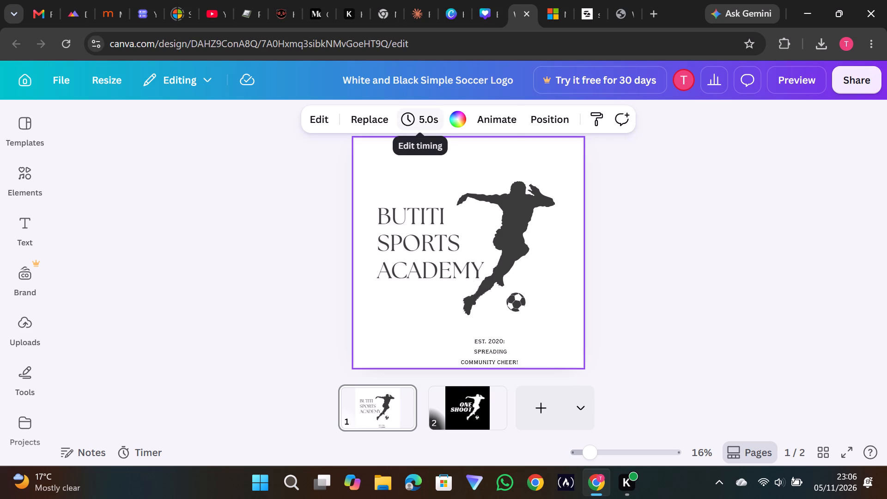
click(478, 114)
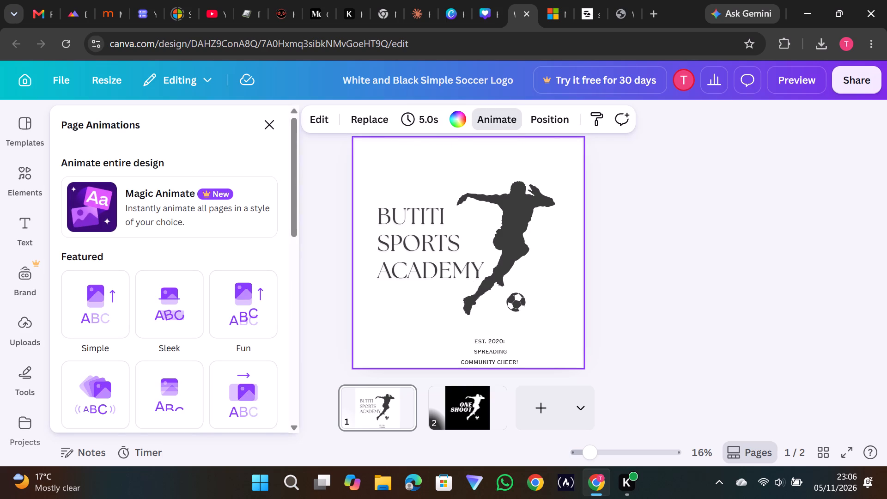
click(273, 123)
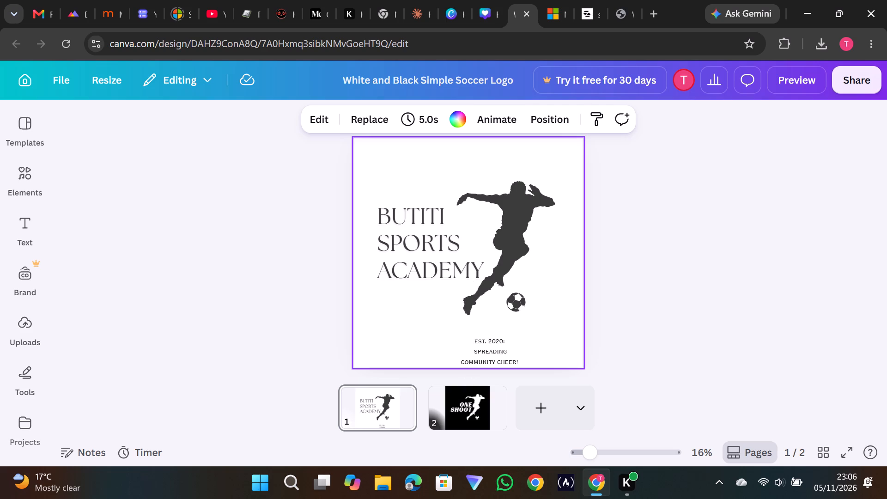
Open the file options for the White and Black Simple Soccer Logo design.
click(62, 77)
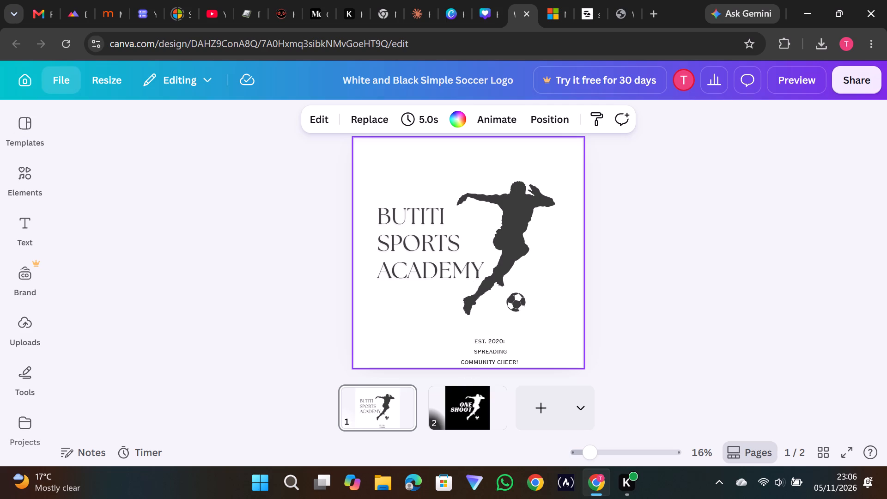
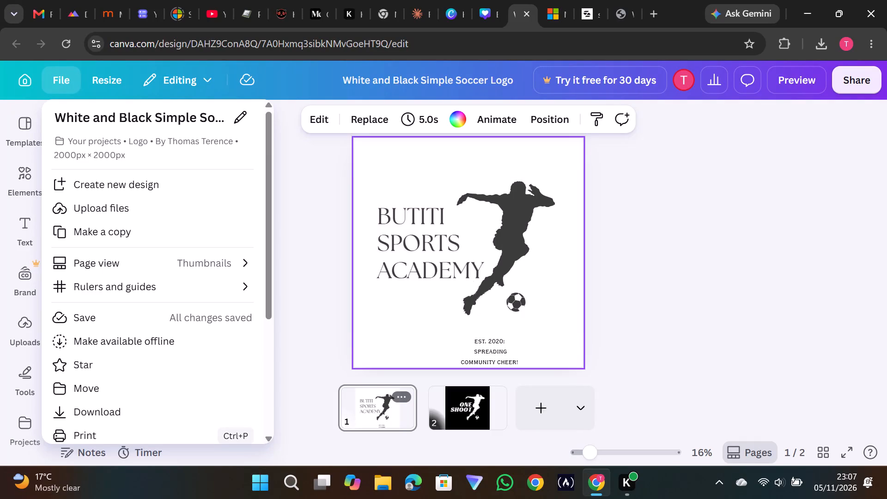
Rename the logo design as BSA logo.
click(231, 116)
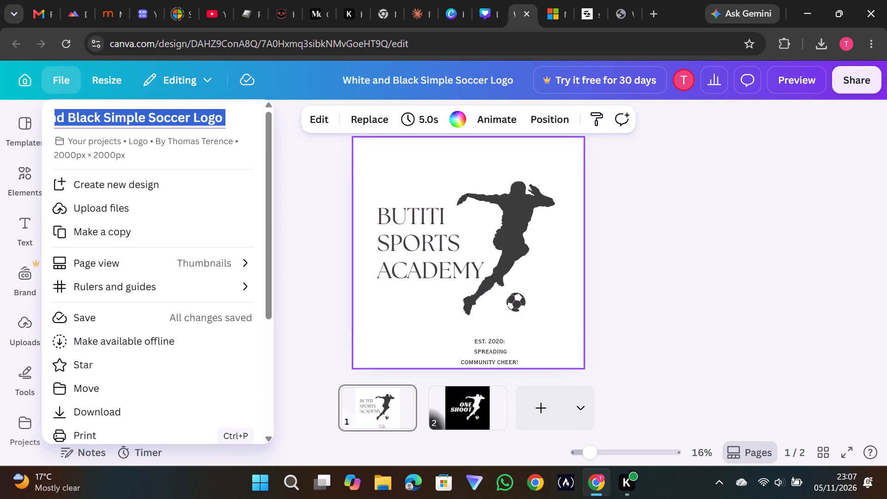
key(BackSpace)
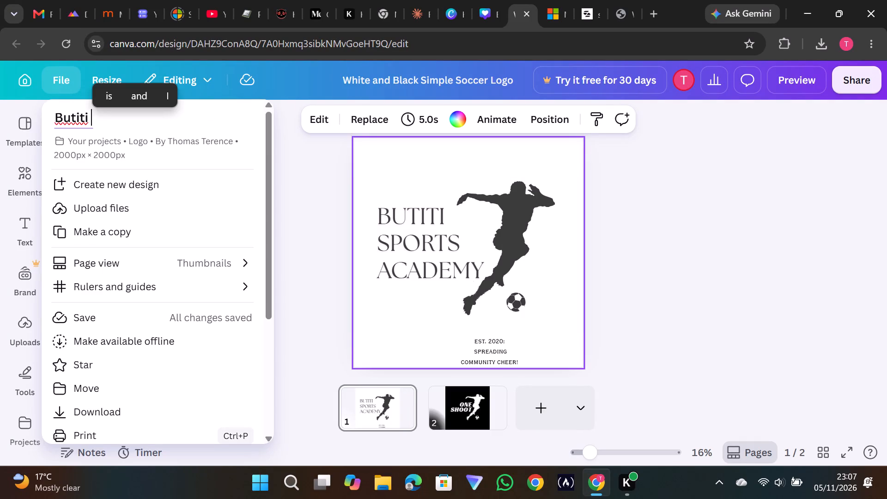
key(BackSpace)
key(BackSpace)
key(BackSpace)
key(BackSpace)
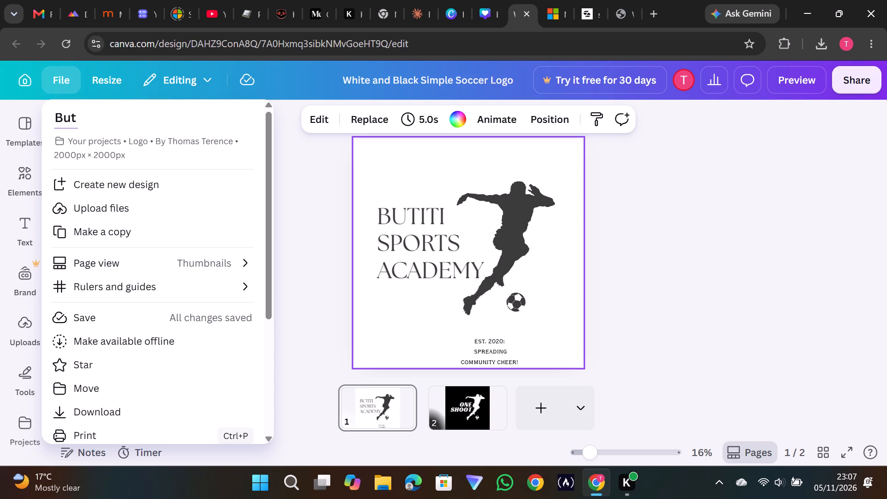
key(BackSpace)
key(BackSpace)
key(s)
text(SA)
key(space)
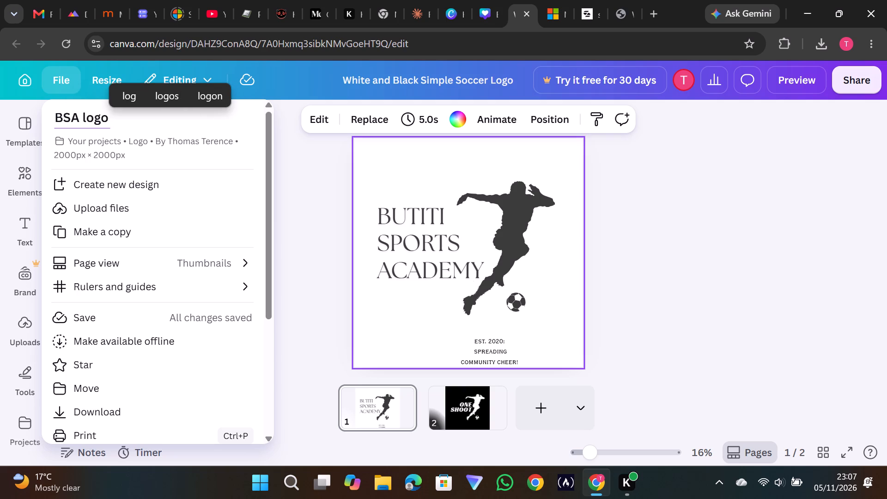
click(160, 286)
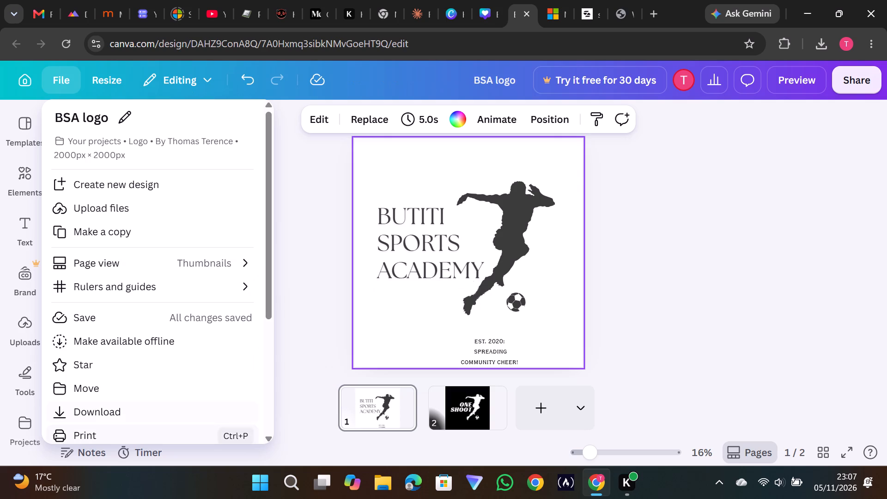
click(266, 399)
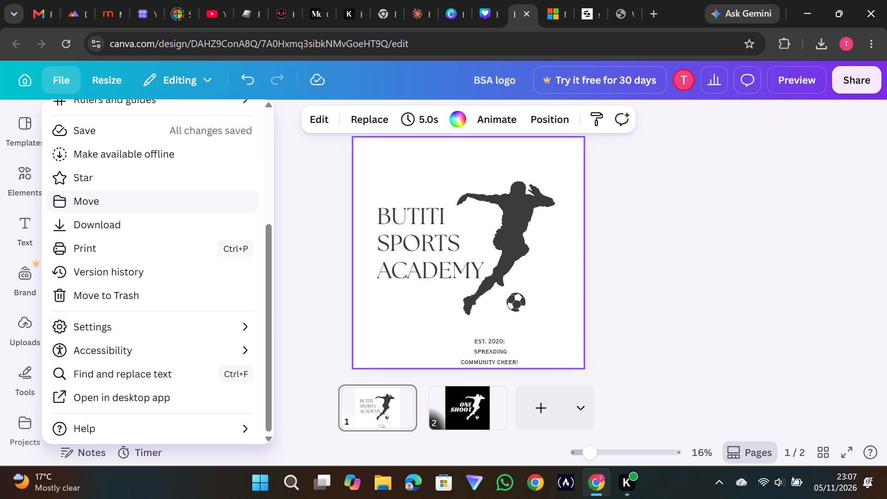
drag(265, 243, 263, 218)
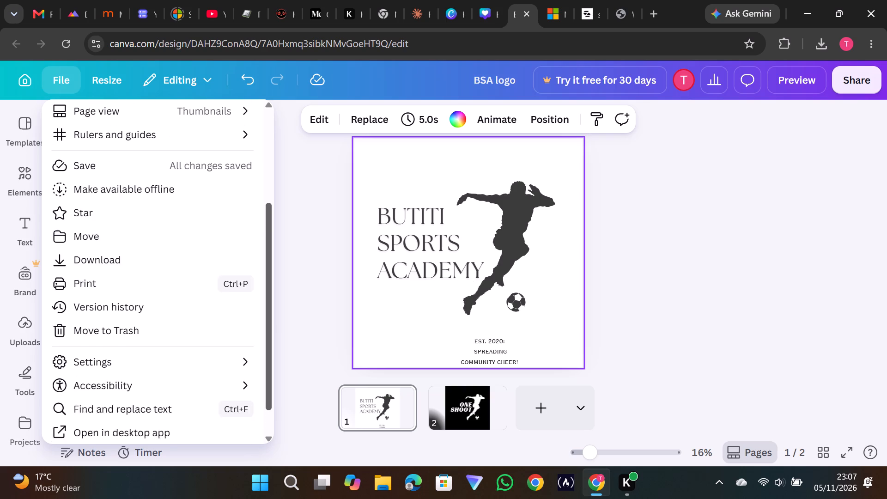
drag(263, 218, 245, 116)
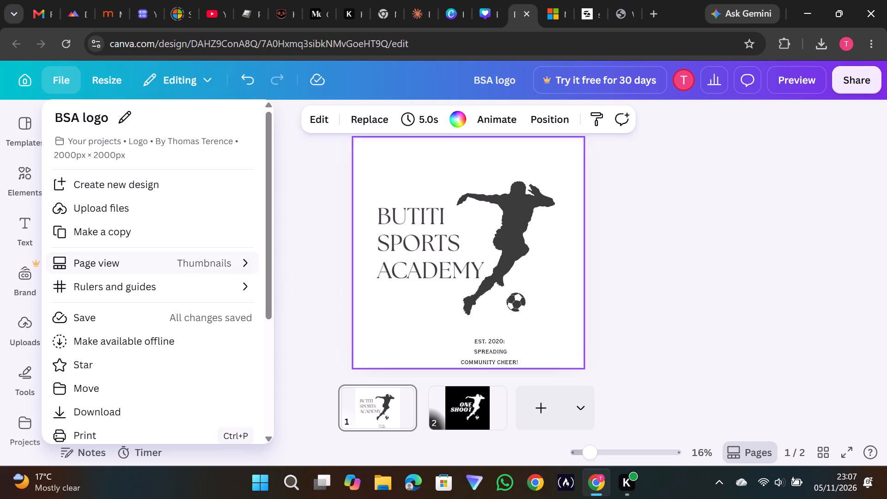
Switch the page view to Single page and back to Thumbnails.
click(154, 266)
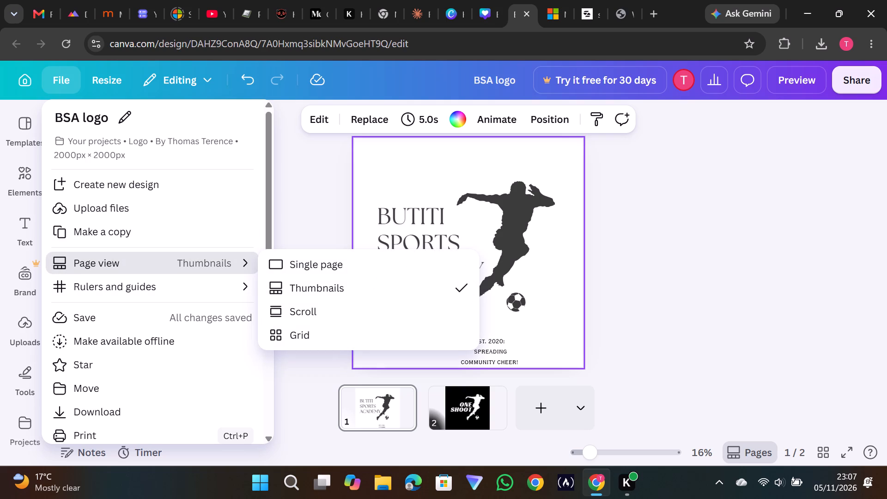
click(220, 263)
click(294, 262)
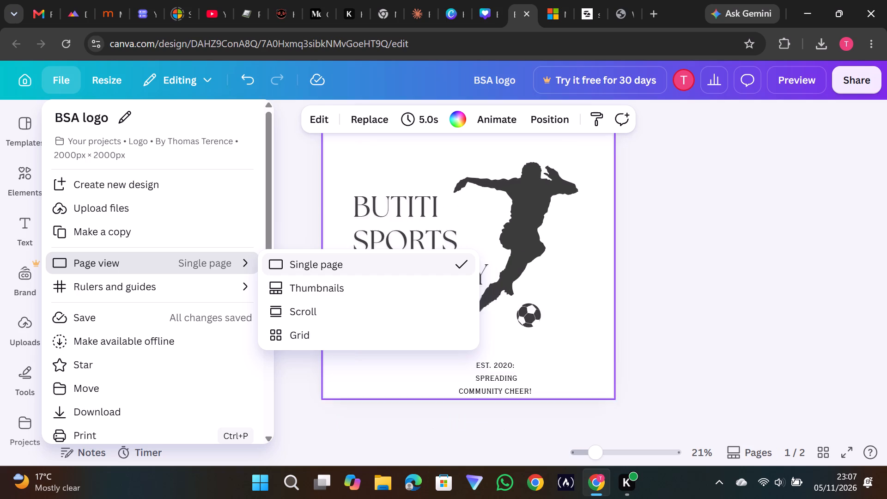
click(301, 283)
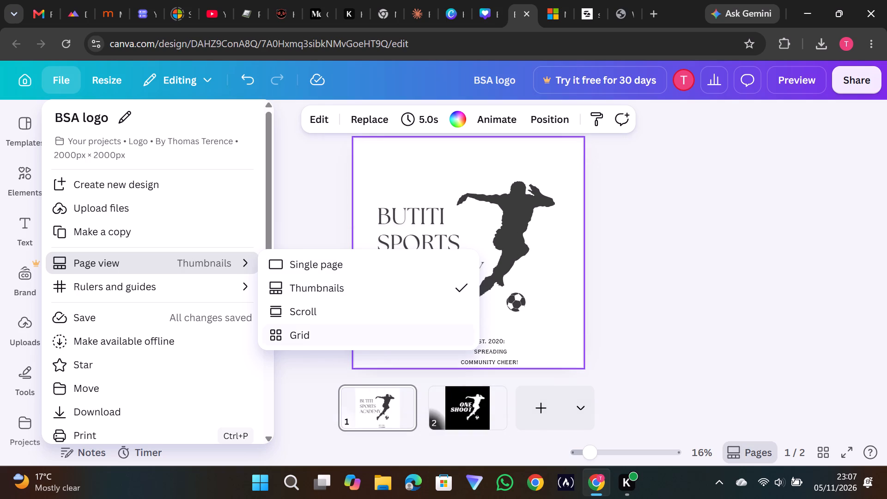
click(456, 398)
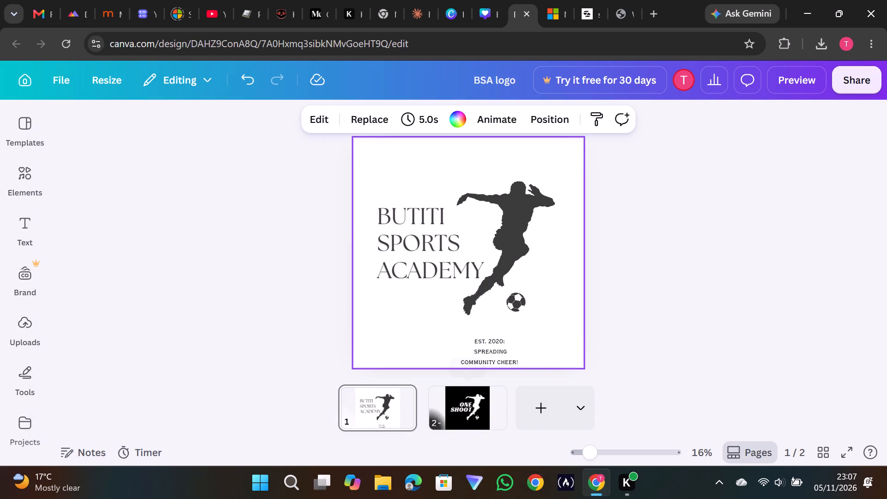
Delete page 2, the black ONE SHOOT page, from the logo design.
click(395, 403)
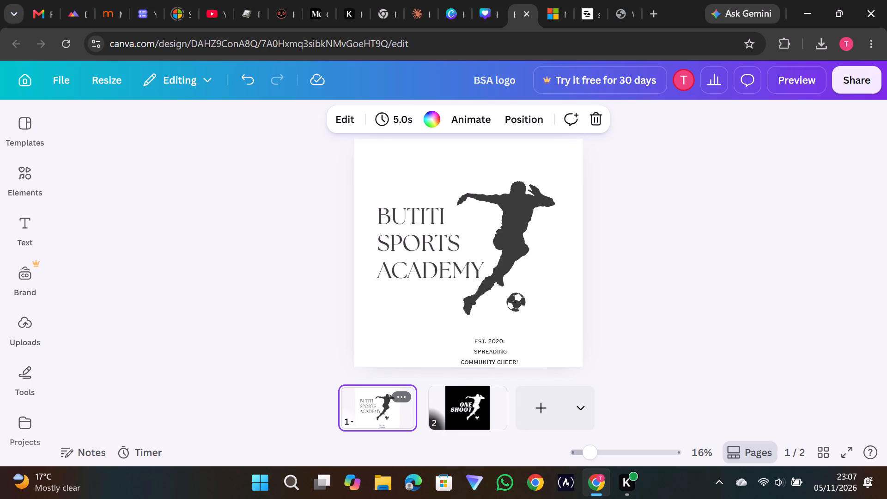
click(395, 403)
click(441, 409)
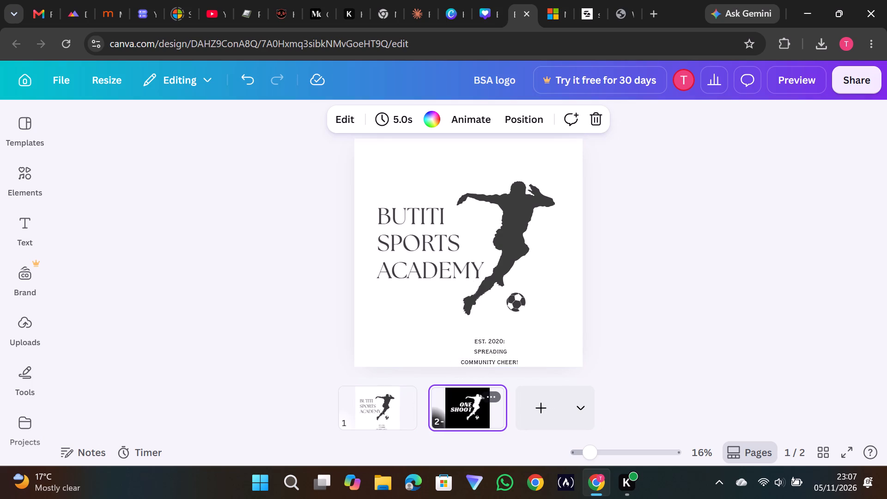
click(492, 392)
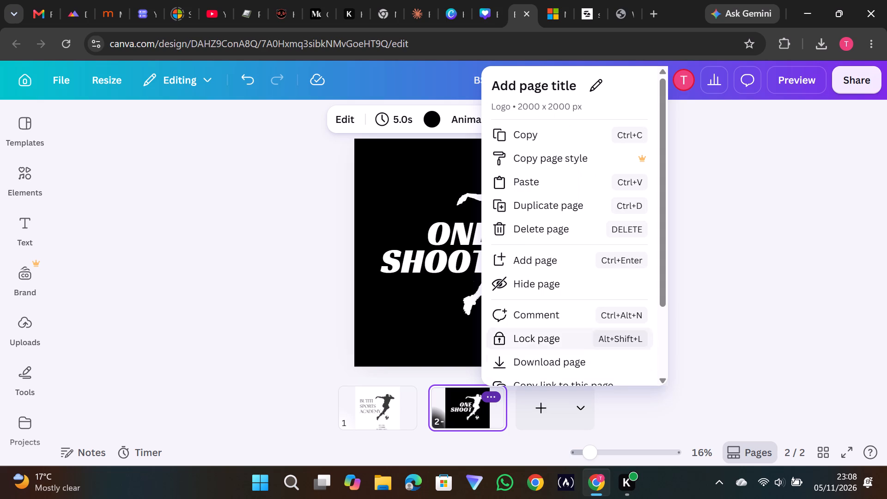
click(707, 283)
click(593, 120)
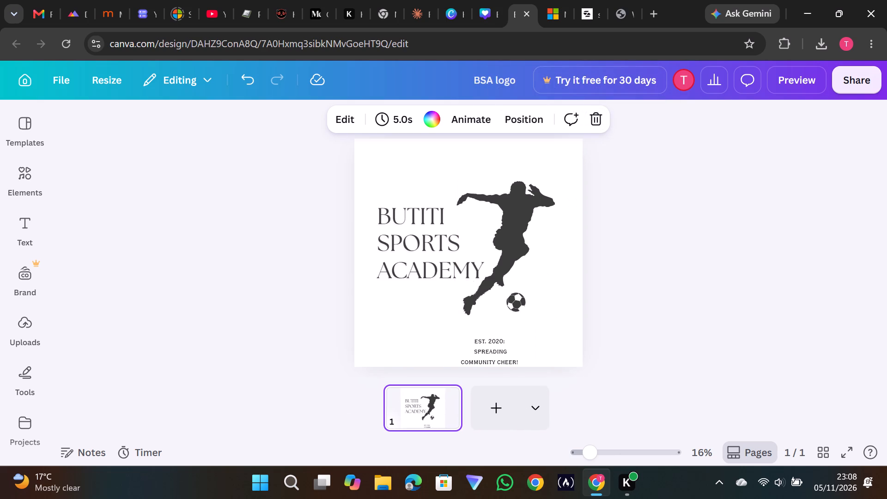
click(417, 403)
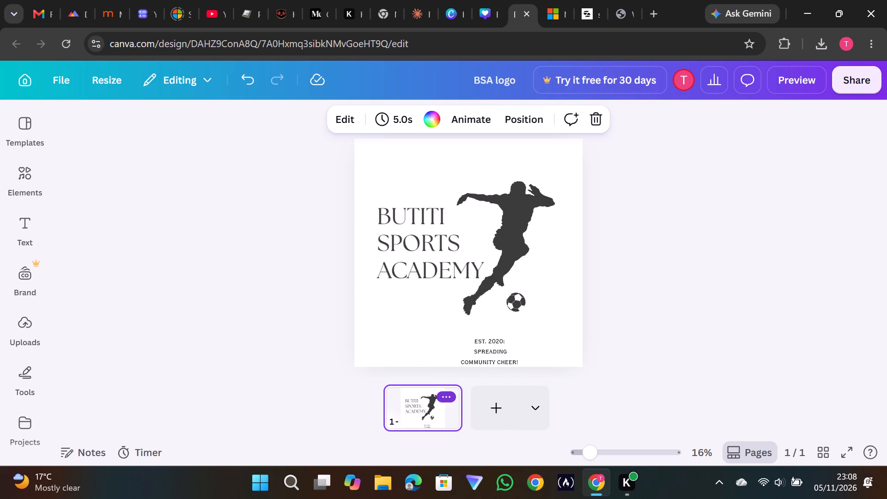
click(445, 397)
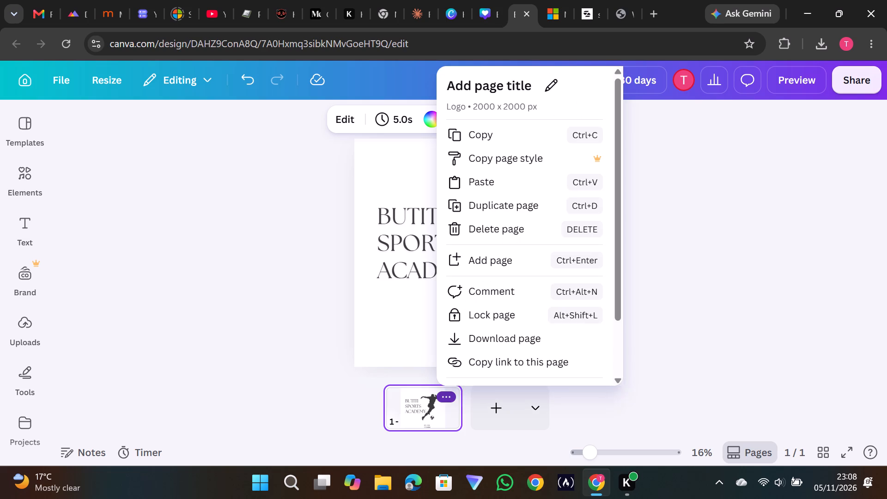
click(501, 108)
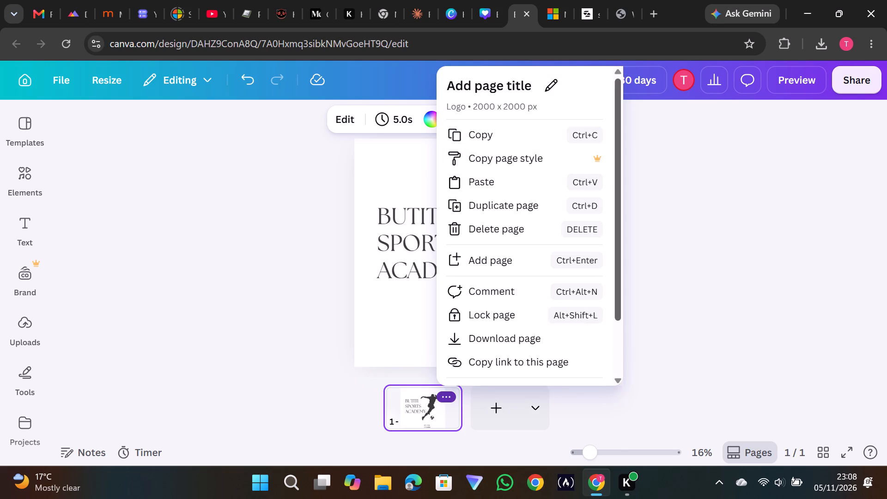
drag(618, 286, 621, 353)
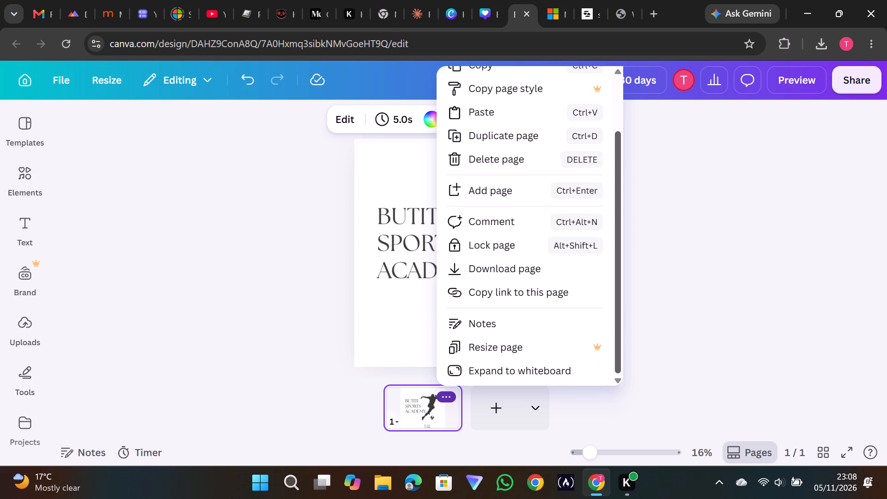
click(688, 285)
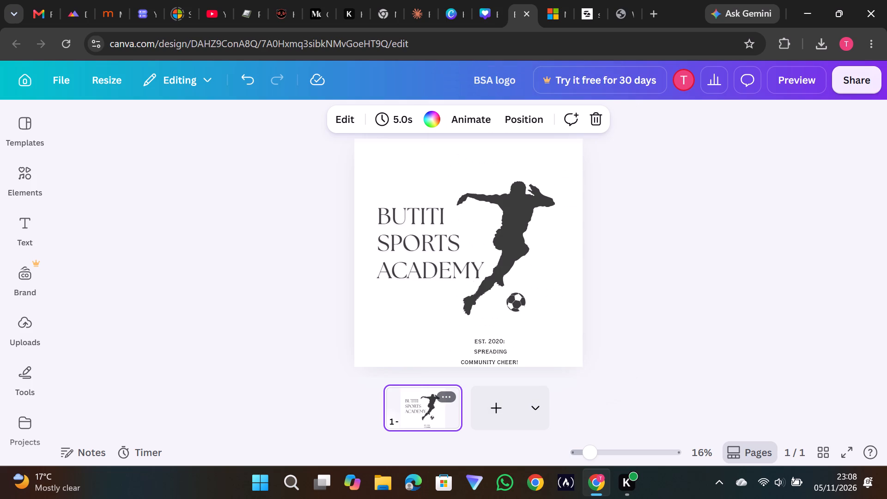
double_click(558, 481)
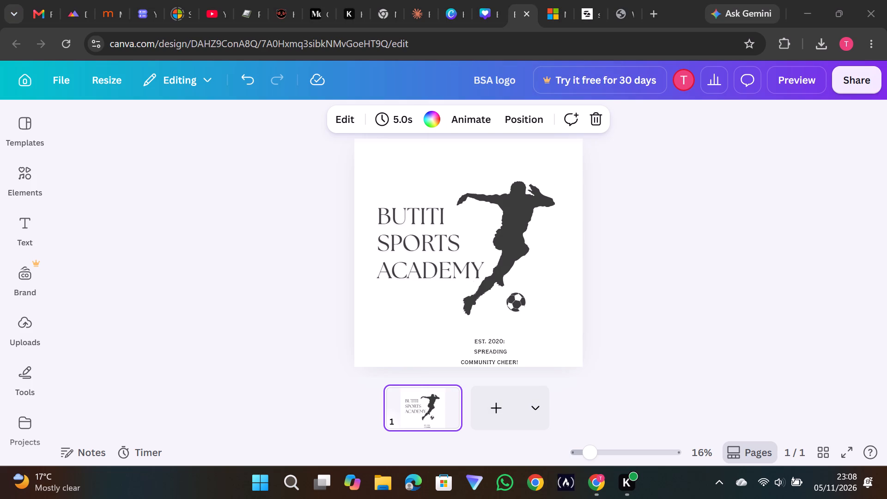